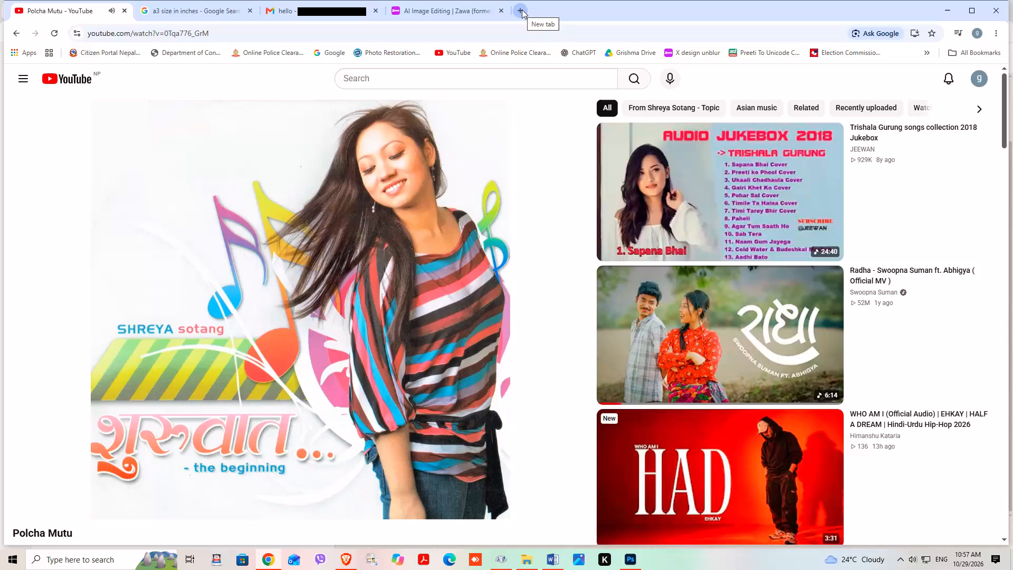
# Open the bookmarked Preeti converter in a new browser tab, switch to Unicode to Preeti, and paste the copied Nepali letter for conversion.
pyautogui.click(522, 9)
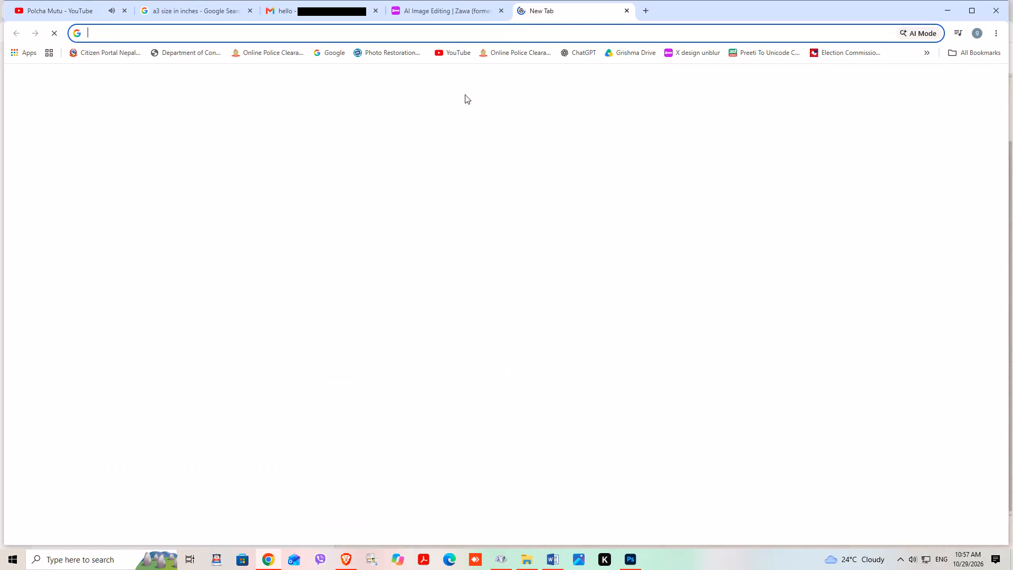
pyautogui.click(746, 47)
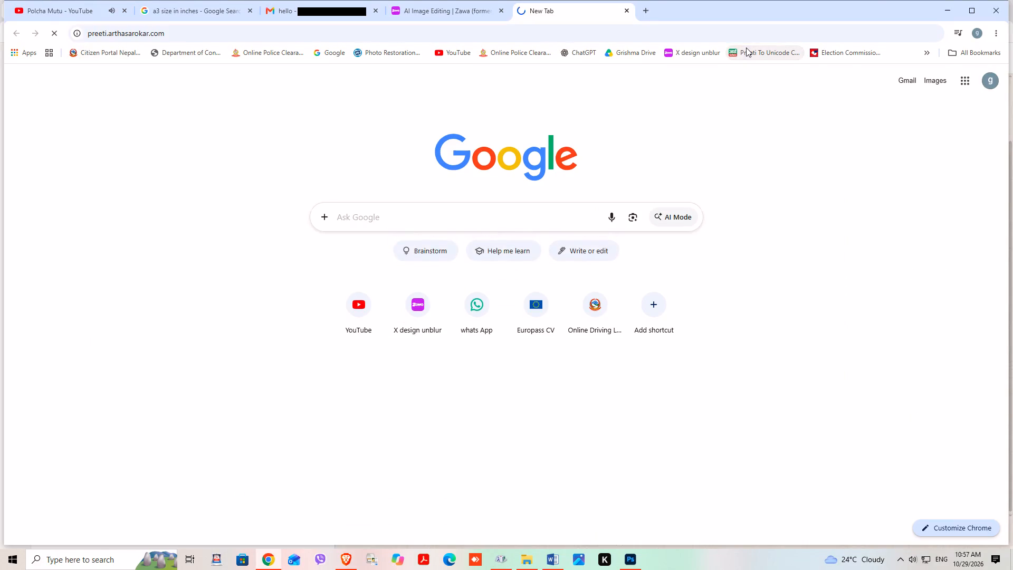
pyautogui.click(321, 150)
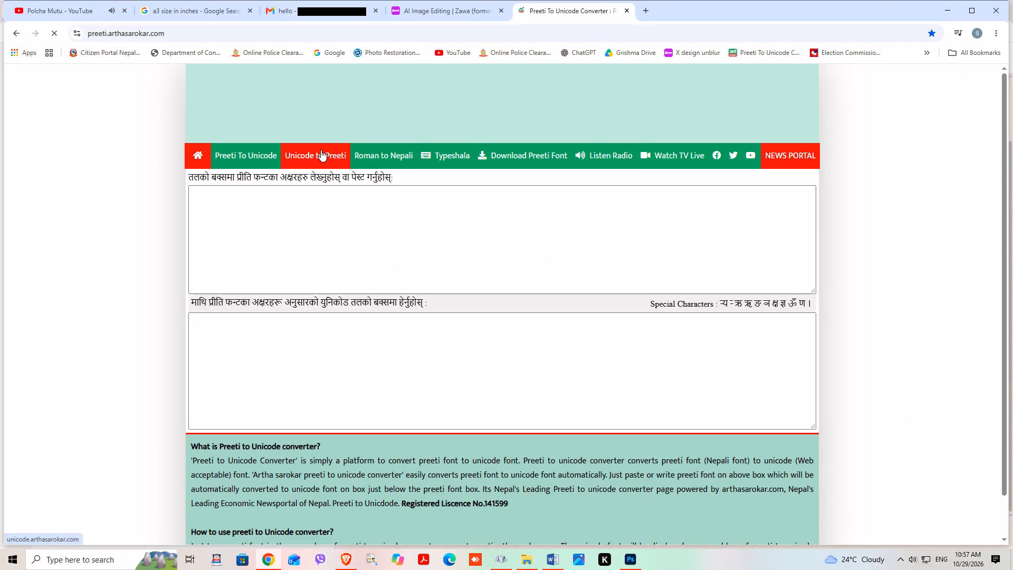
pyautogui.click(290, 167)
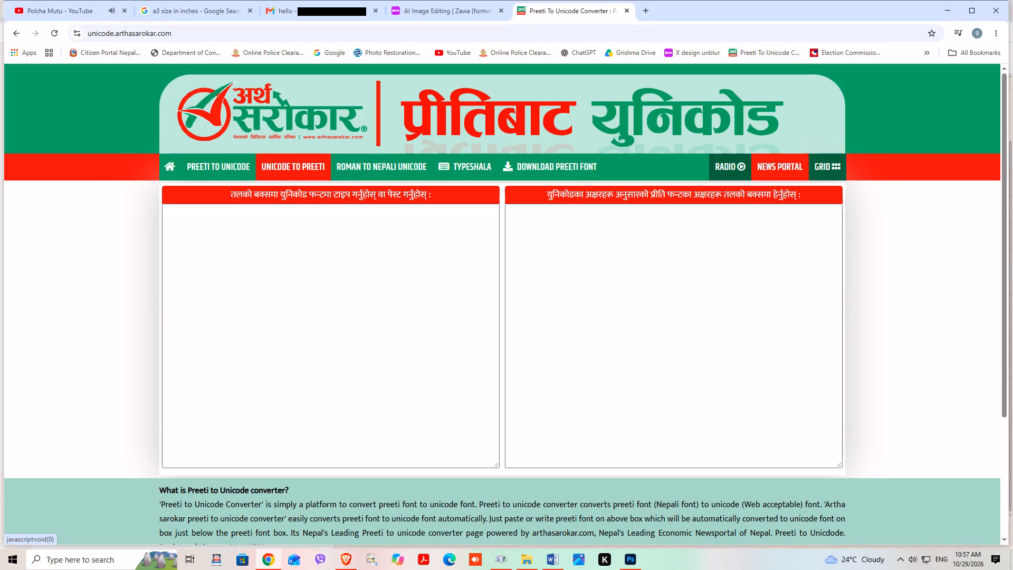
pyautogui.click(295, 250)
pyautogui.hotkey('ctrl', 'v')
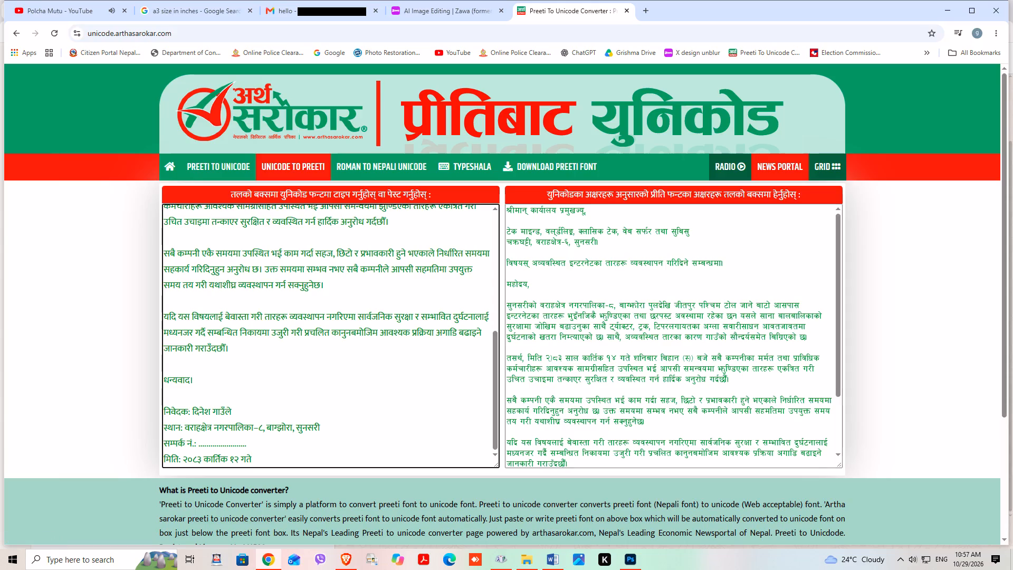
# Copy the entire converted Preeti text and paste it over the selected letter content in the Nepali_Nimantrana_Patra Word document.
pyautogui.scroll(-9, 591, 294)
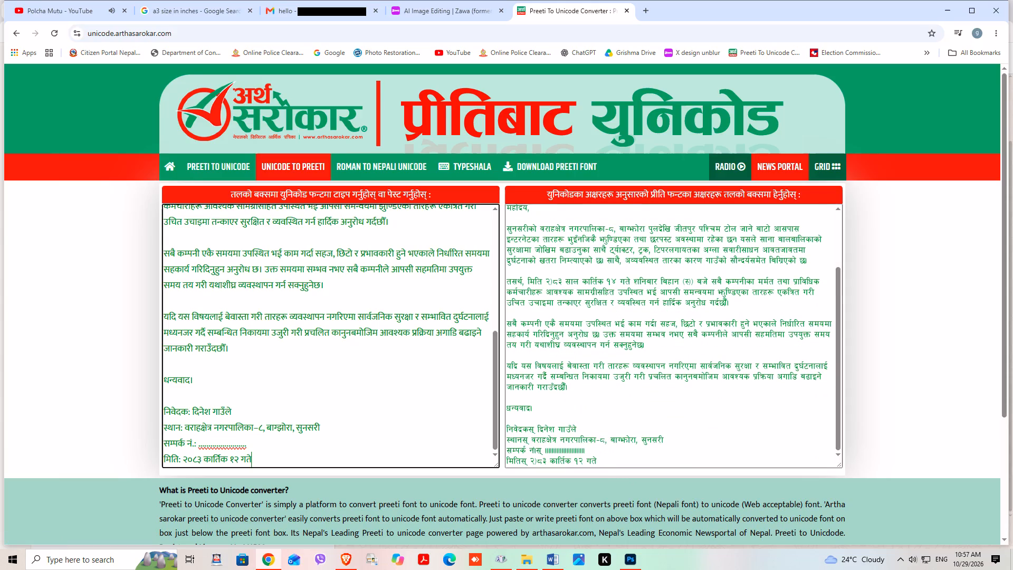
pyautogui.moveTo(603, 462); pyautogui.dragTo(506, 195)
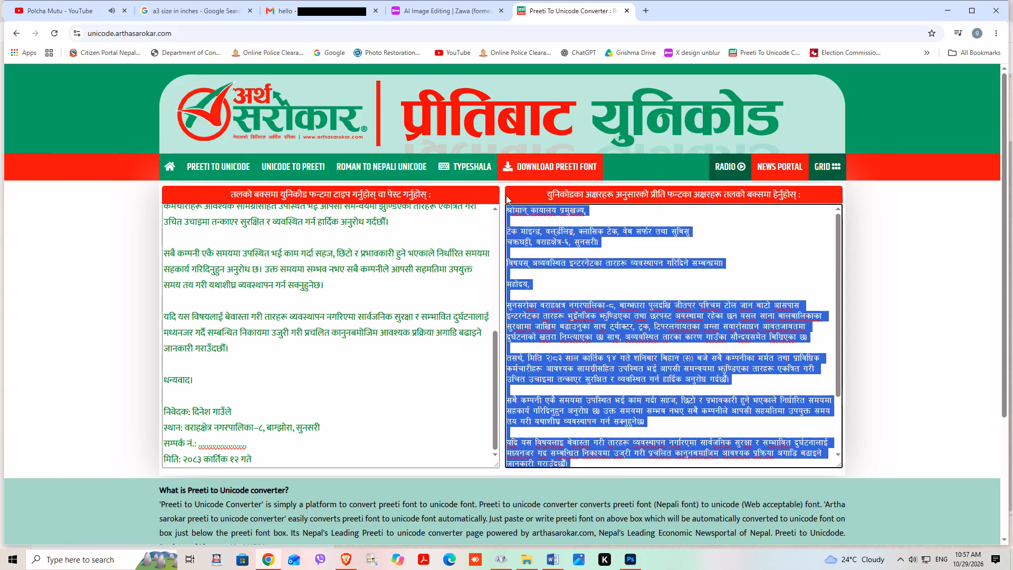
pyautogui.moveTo(506, 195); pyautogui.dragTo(502, 198)
pyautogui.hotkey('ctrl', 'c')
pyautogui.click(557, 564)
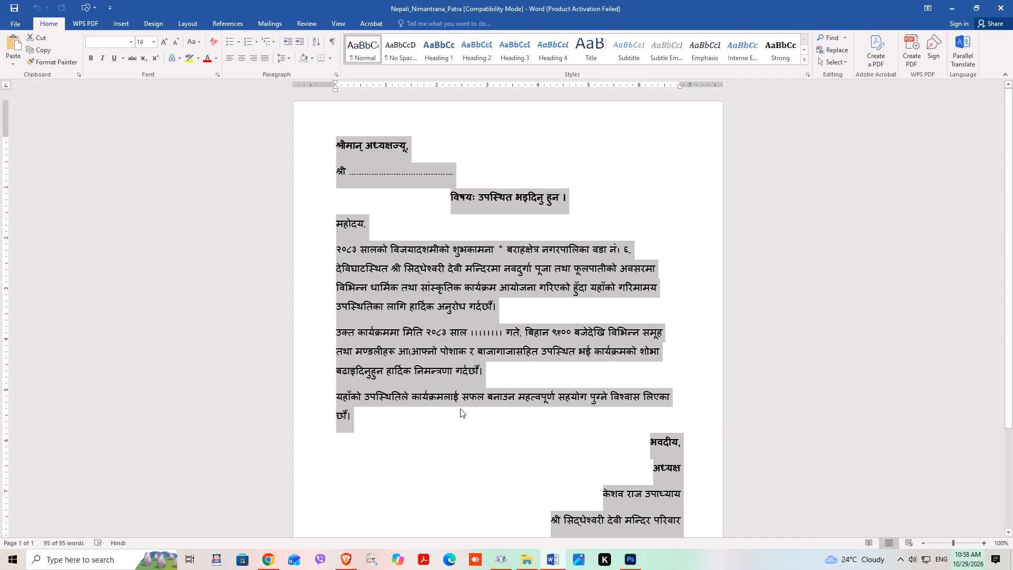
pyautogui.hotkey('ctrl', 'v')
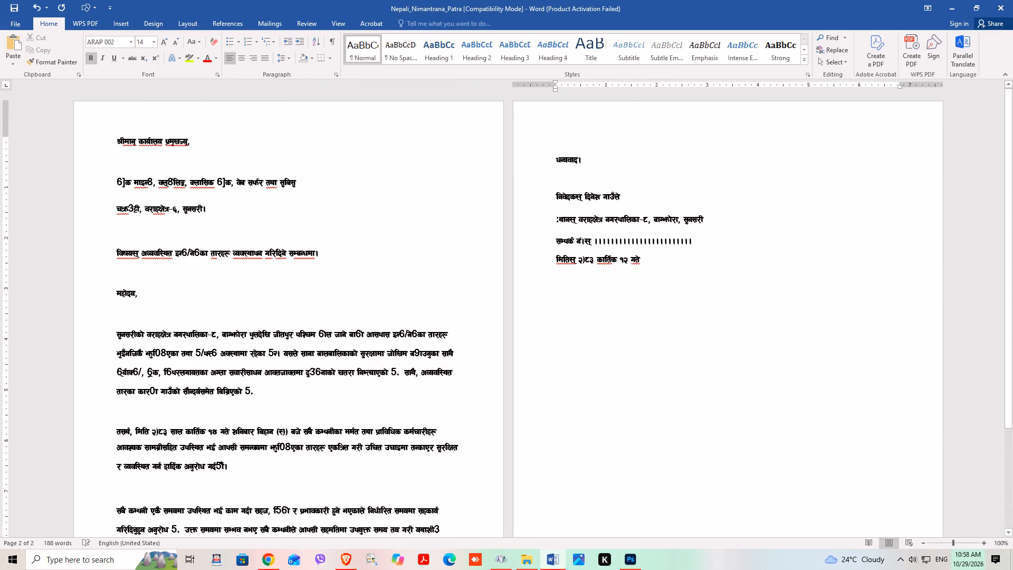
# Set the whole letter's font to ARAP 002 and its size to 16.
pyautogui.hotkey('ctrl', 'a')
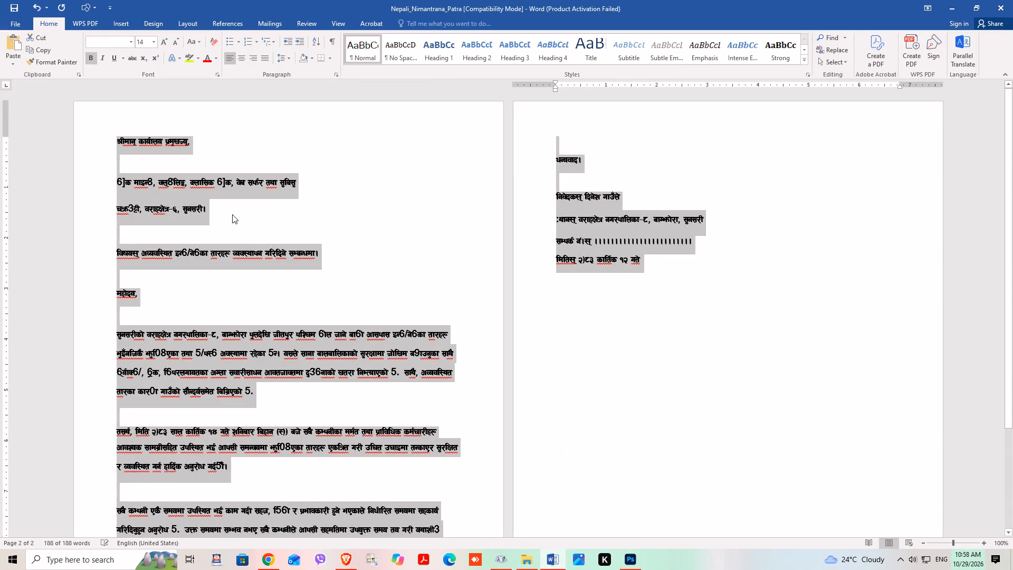
pyautogui.click(108, 41)
pyautogui.write('ara')
pyautogui.press('Return')
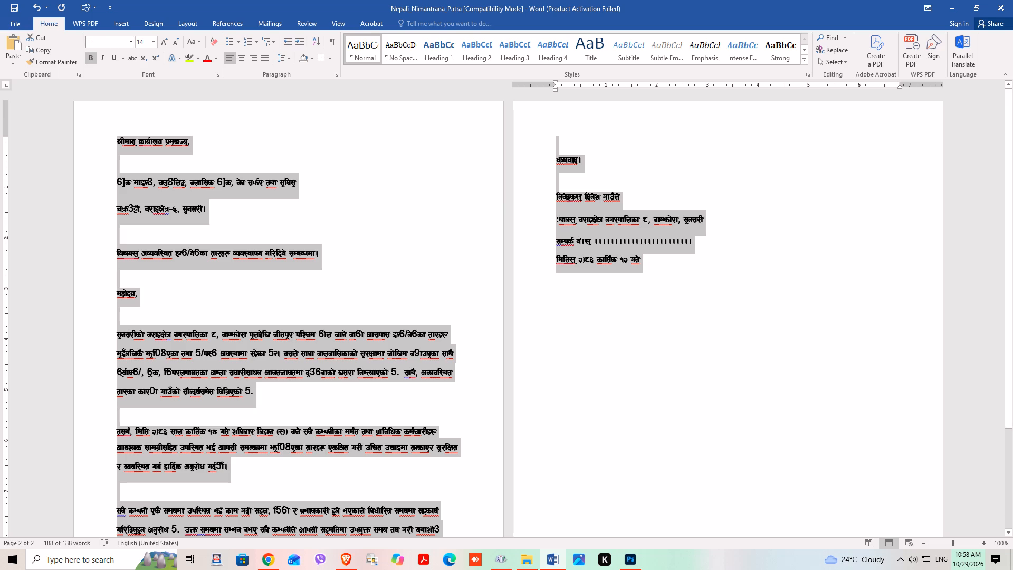
pyautogui.click(152, 42)
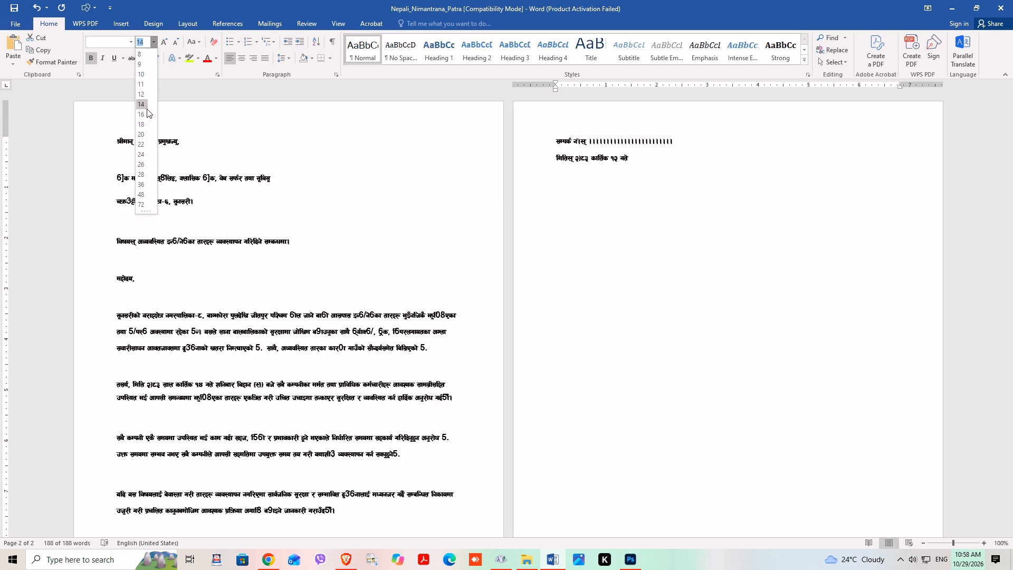
pyautogui.click(145, 111)
# Justify all paragraphs of the letter.
pyautogui.scroll(-3, 245, 199)
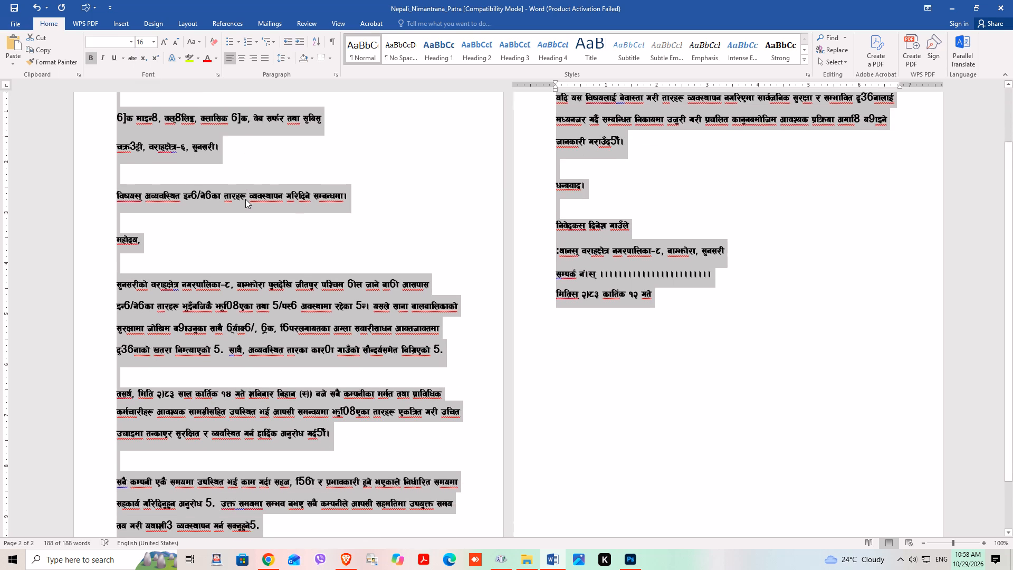
pyautogui.scroll(-2, 245, 199)
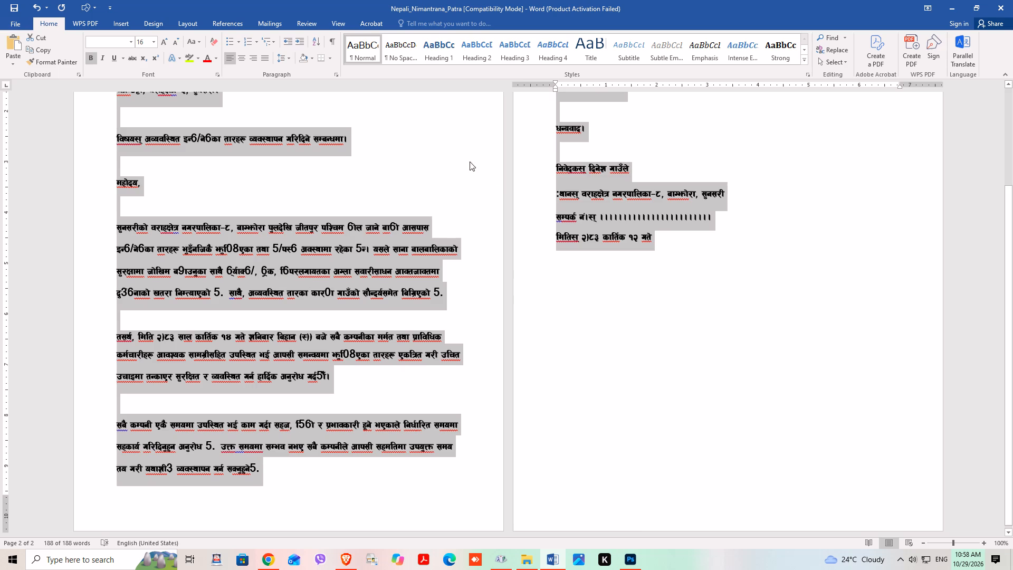
pyautogui.hotkey('ctrl', 'j')
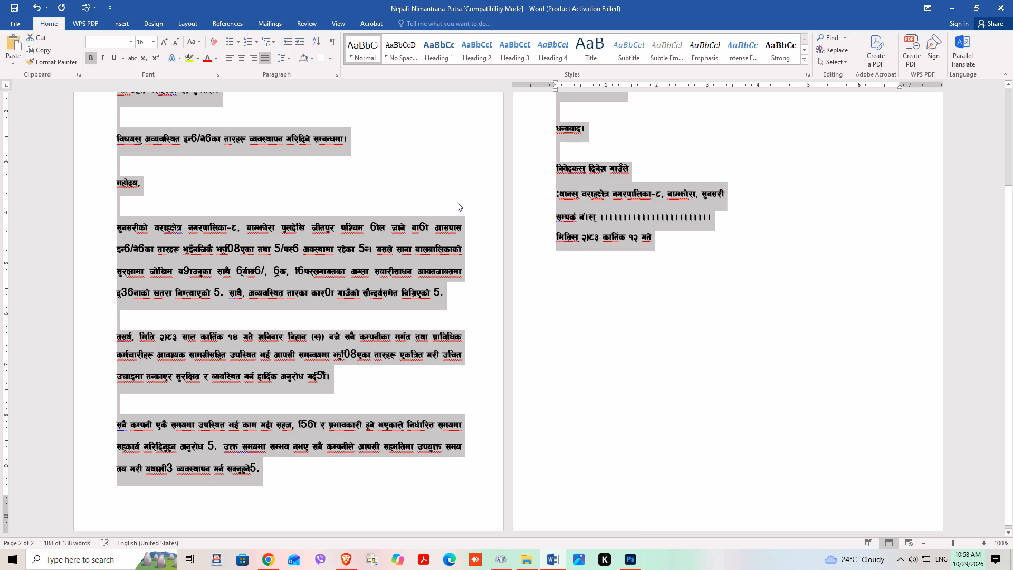
pyautogui.scroll(9, 466, 176)
pyautogui.click(274, 138)
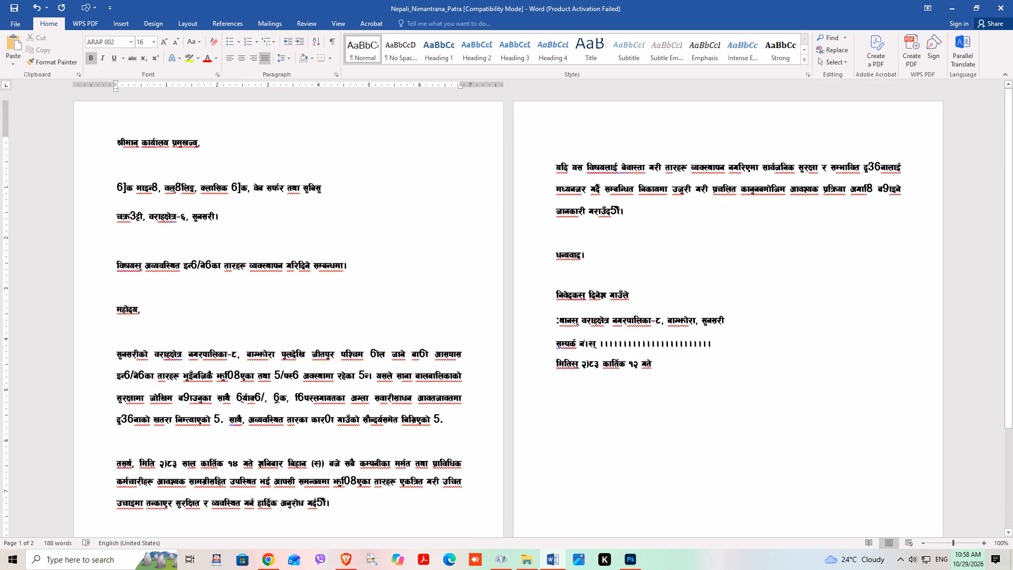
# Remove the space after paragraphs throughout the letter and set its line spacing to 1.0.
pyautogui.scroll(-4, 210, 201)
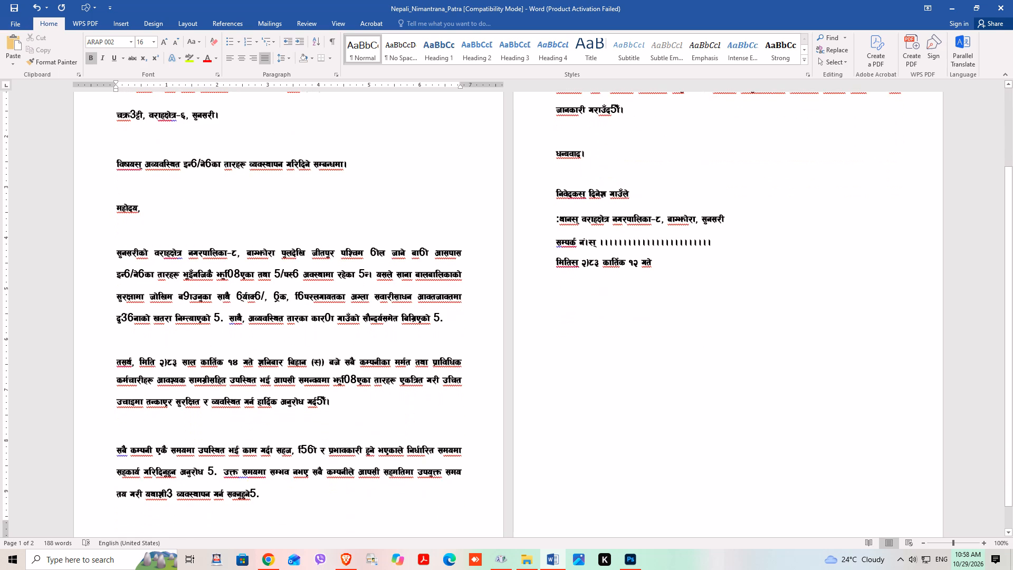
pyautogui.hotkey('ctrl', 'a')
pyautogui.click(287, 60)
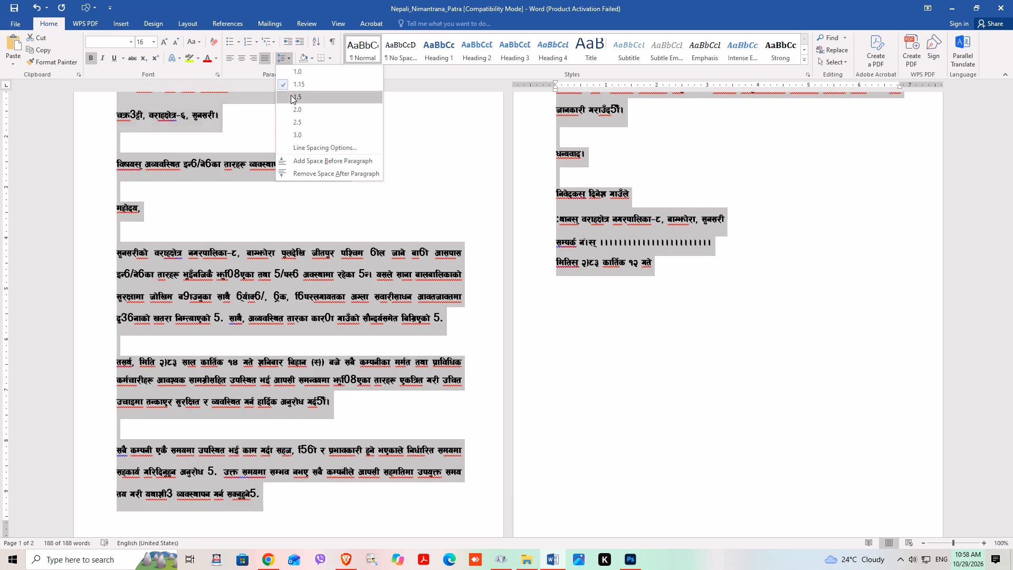
pyautogui.click(305, 169)
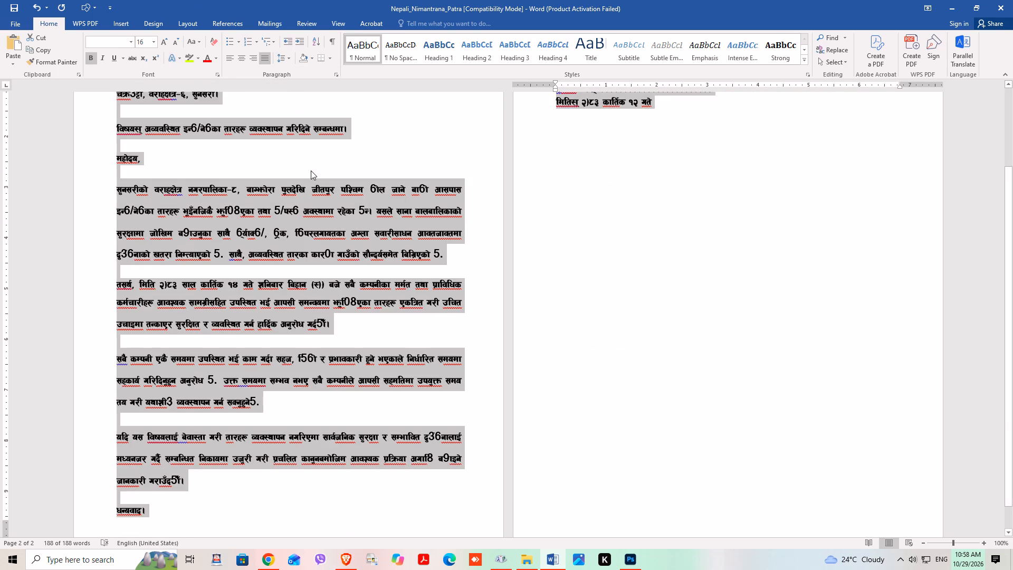
pyautogui.scroll(4, 311, 170)
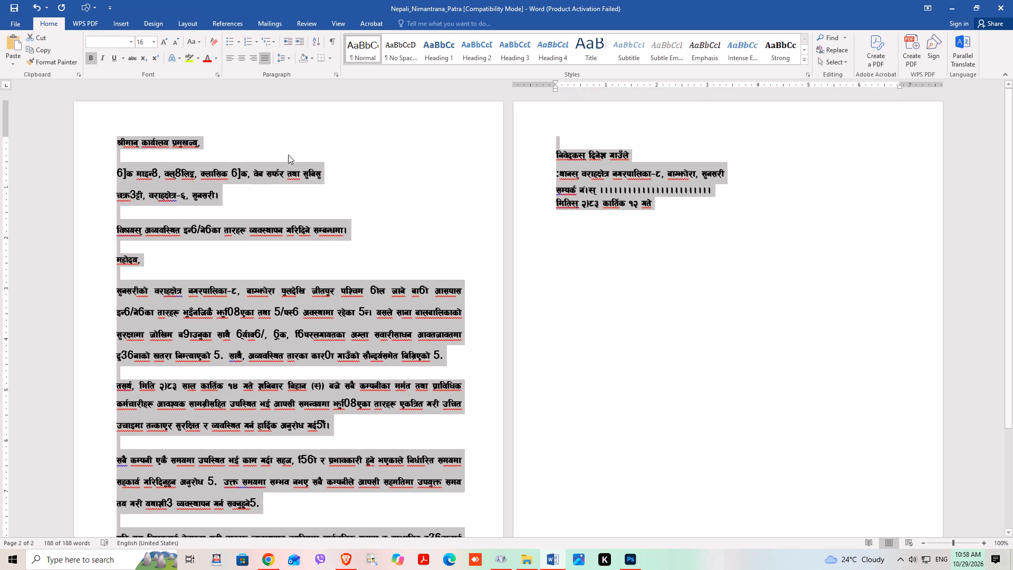
pyautogui.click(285, 54)
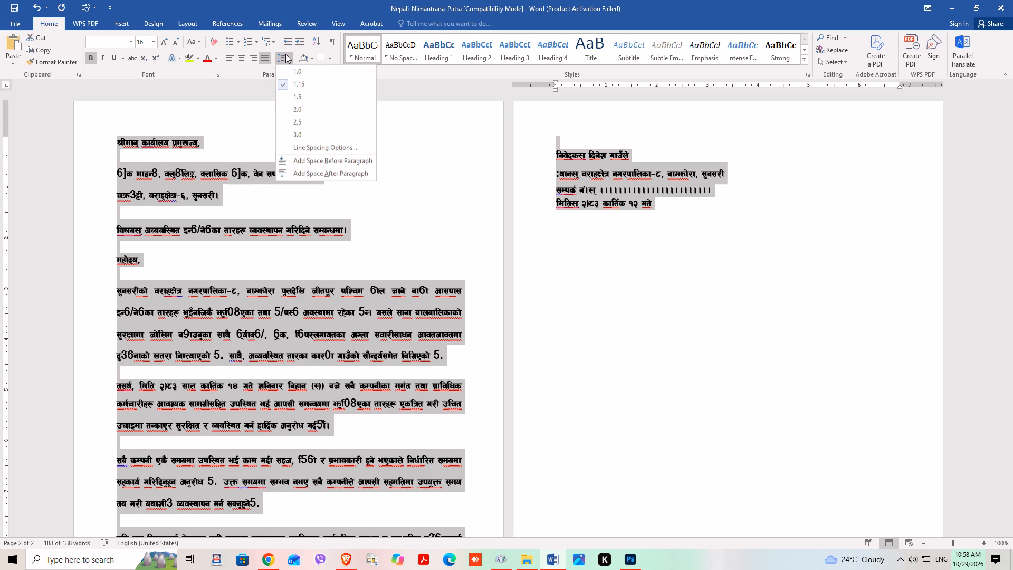
pyautogui.click(296, 72)
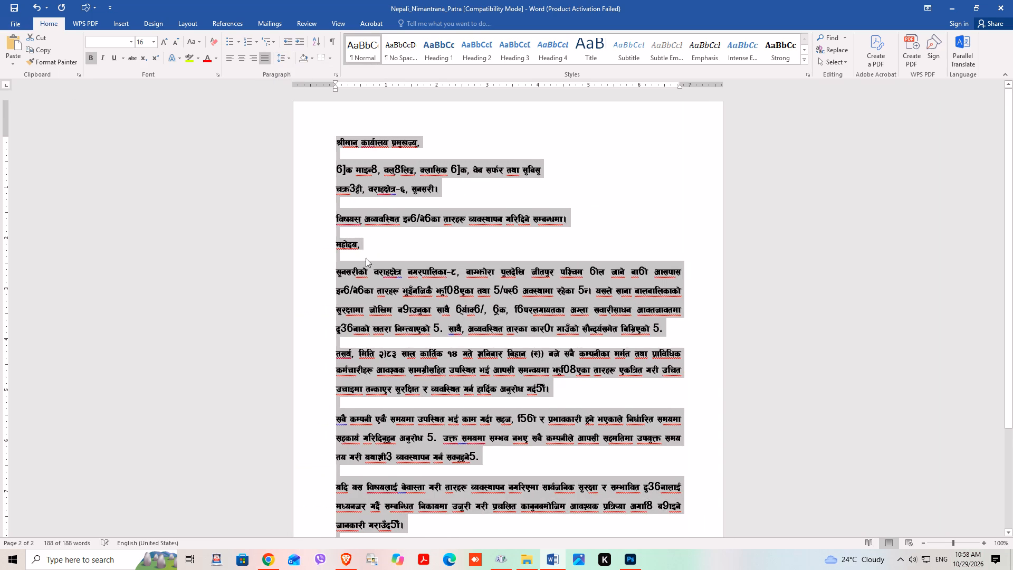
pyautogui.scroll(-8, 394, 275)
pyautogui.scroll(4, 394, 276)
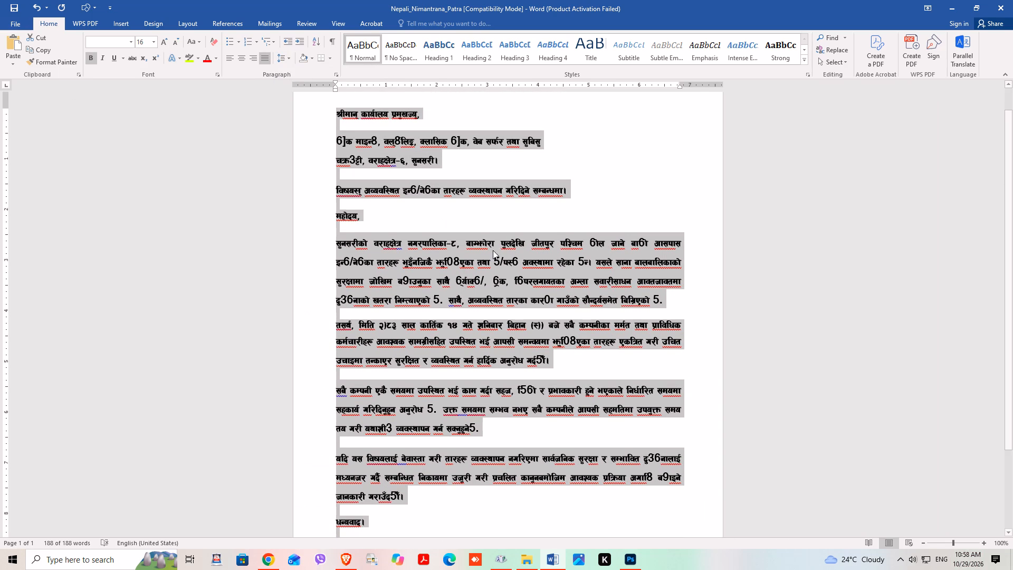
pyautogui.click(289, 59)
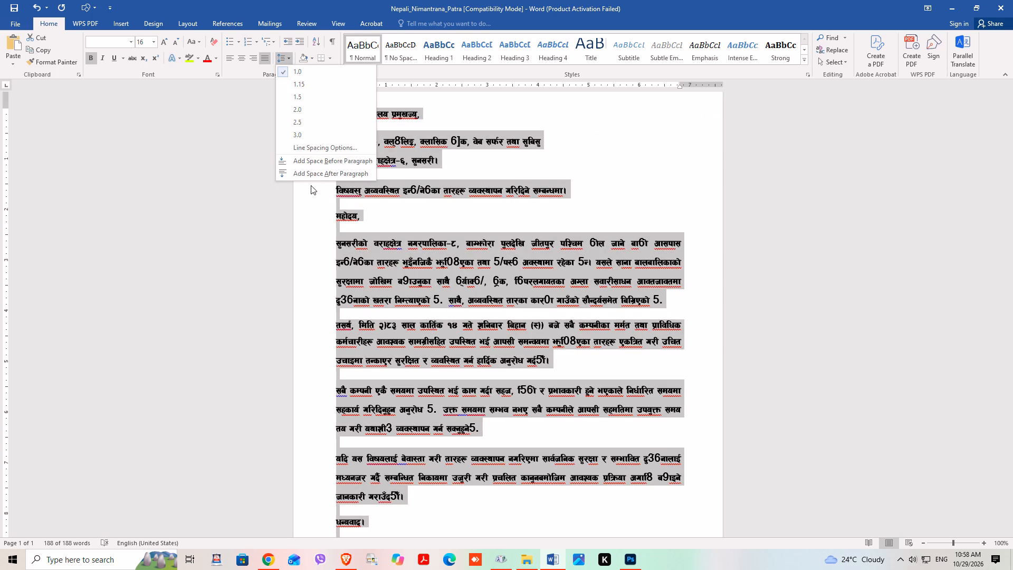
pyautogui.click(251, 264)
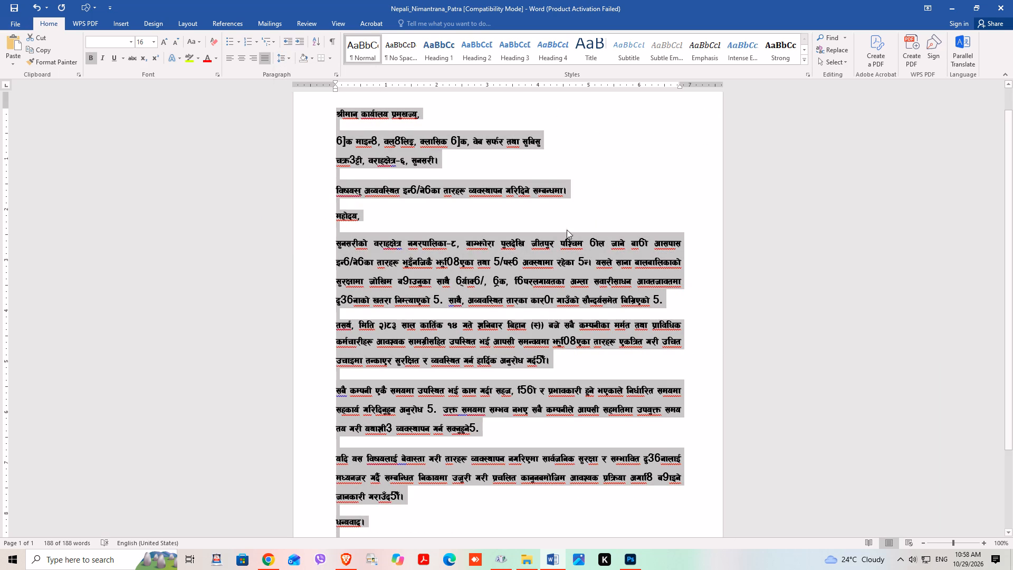
# Move the whole letter's right indent slightly outward to widen the text lines.
pyautogui.click(682, 85)
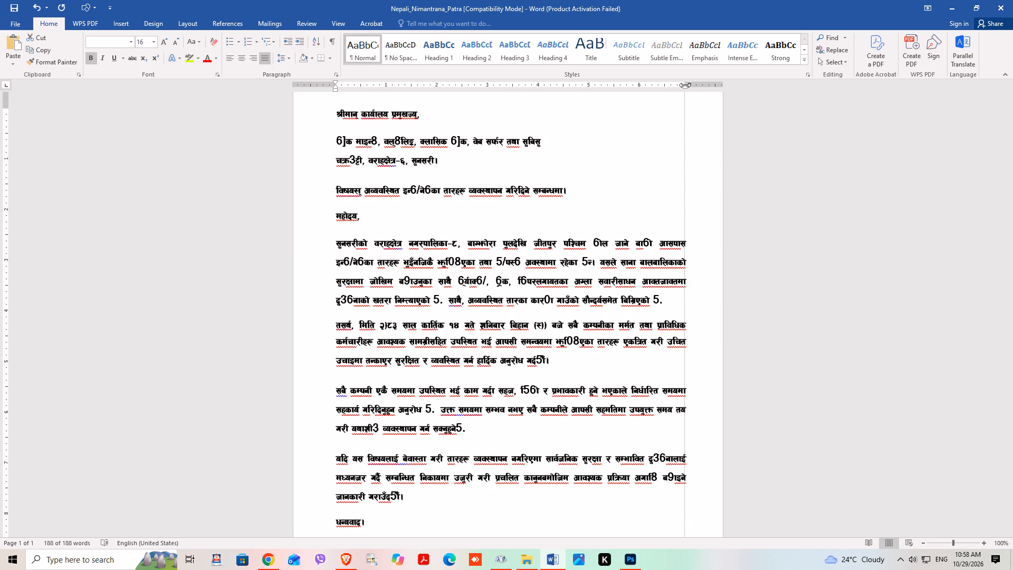
pyautogui.click(536, 294)
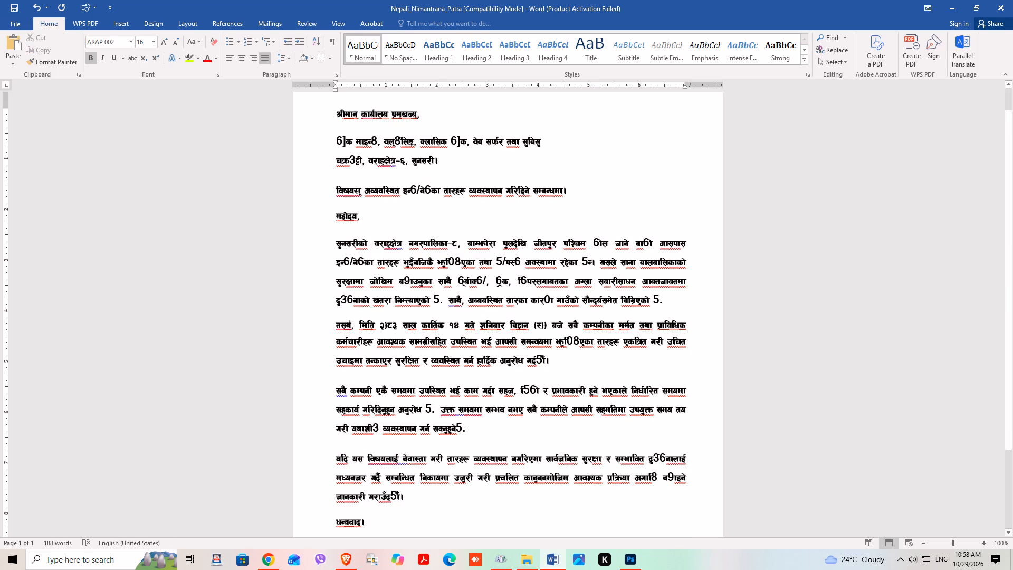
pyautogui.click(579, 292)
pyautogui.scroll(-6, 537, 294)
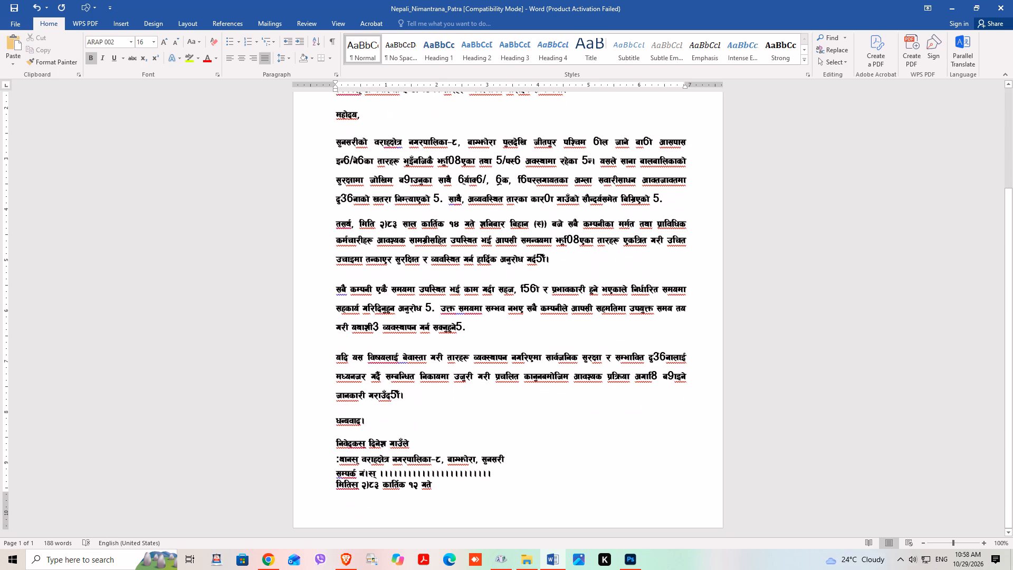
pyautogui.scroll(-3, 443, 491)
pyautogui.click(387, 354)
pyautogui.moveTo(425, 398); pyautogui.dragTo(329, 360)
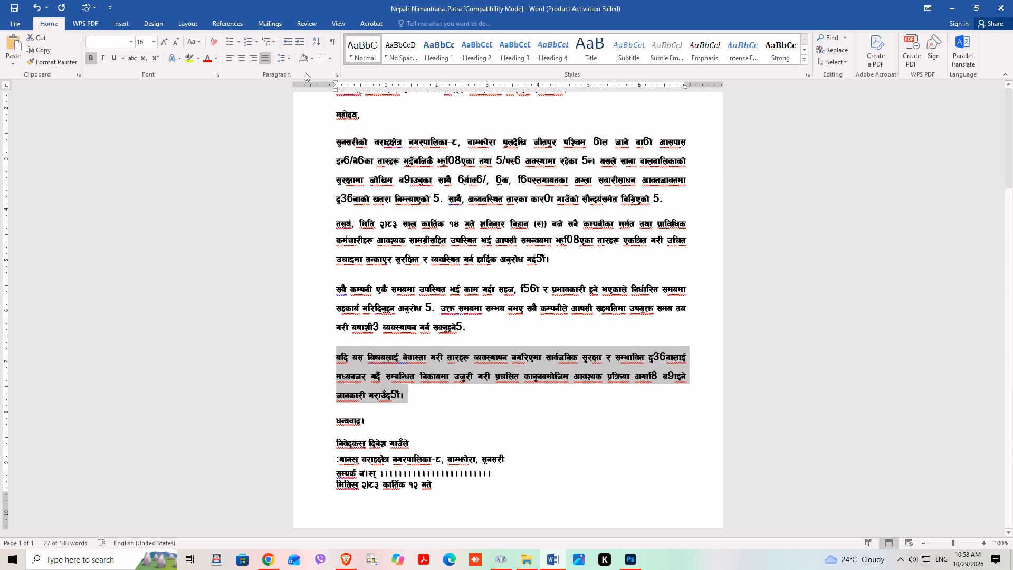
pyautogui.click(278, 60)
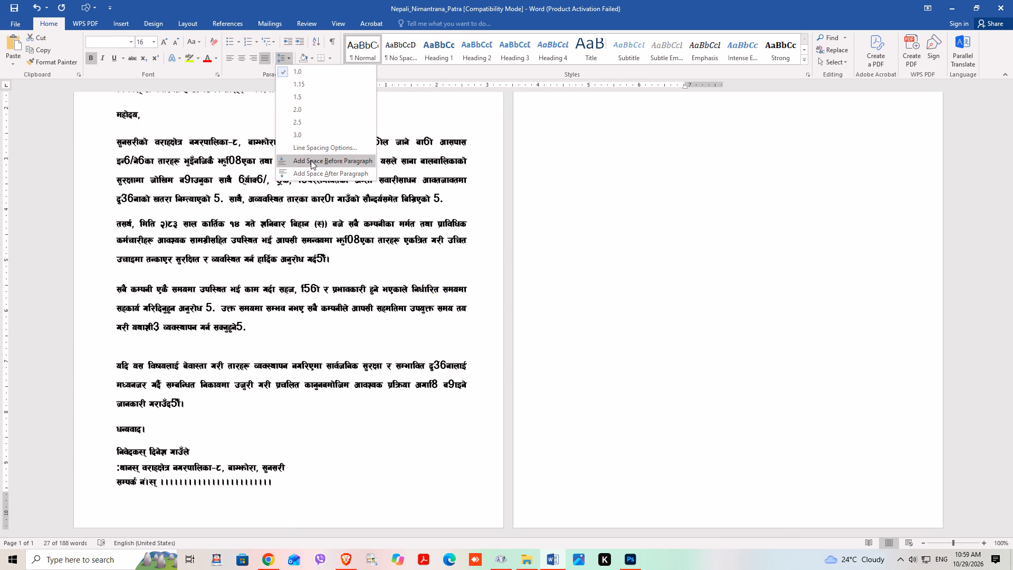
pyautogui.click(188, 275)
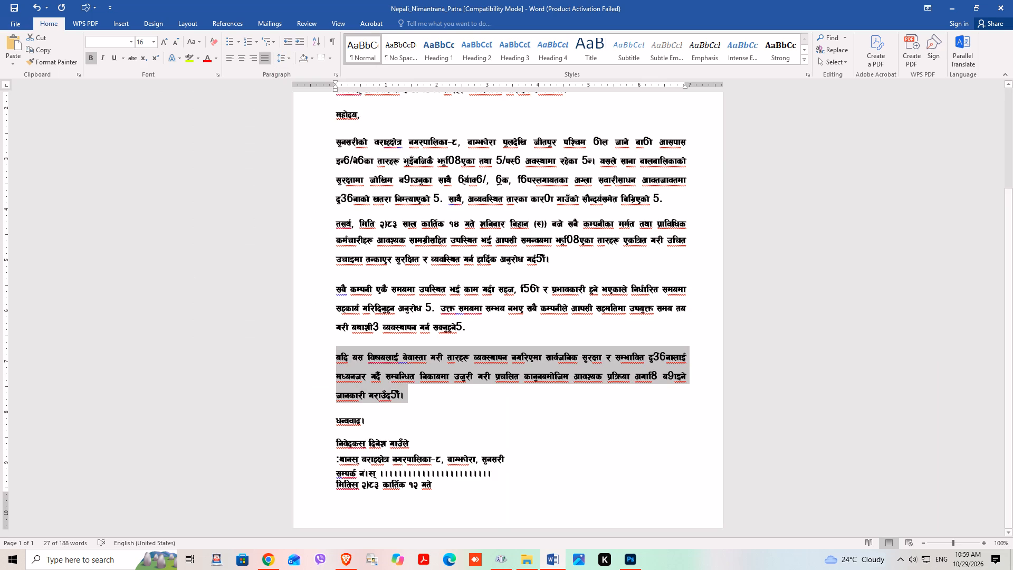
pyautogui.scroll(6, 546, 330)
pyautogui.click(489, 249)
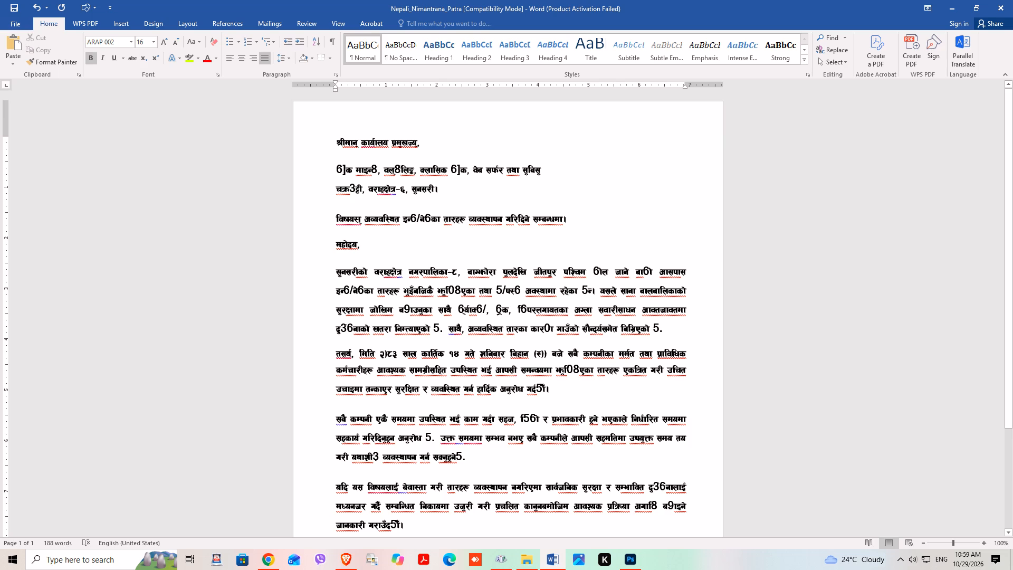
# Look over the whole letter's layout on the page, from the salutation to the date line.
pyautogui.scroll(-7, 433, 218)
pyautogui.scroll(2, 493, 356)
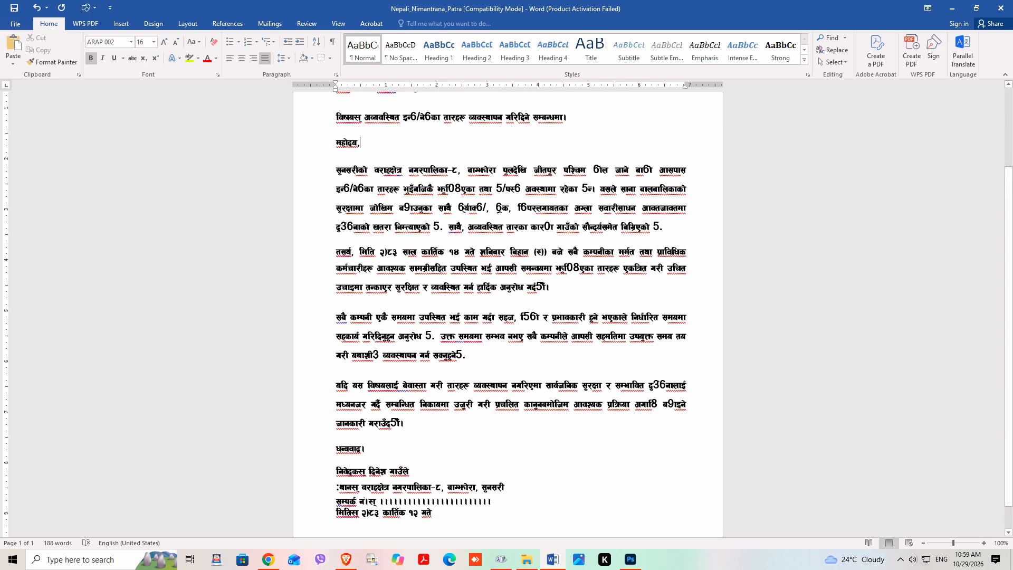
pyautogui.scroll(3, 493, 356)
pyautogui.scroll(-2, 494, 353)
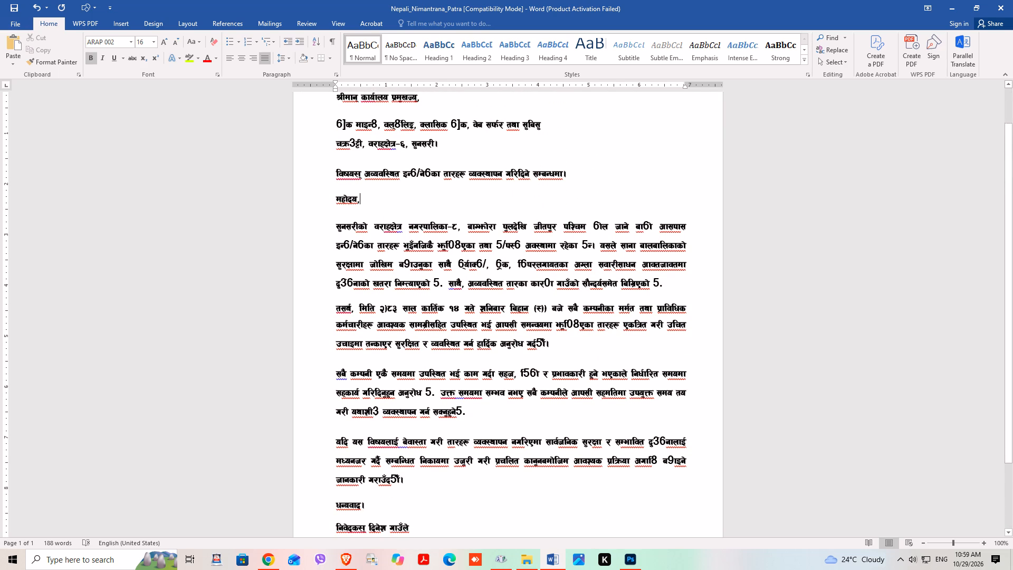
pyautogui.scroll(5, 518, 349)
pyautogui.keyDown('ctrl'); pyautogui.scroll(2, 432, 268); pyautogui.keyUp('ctrl')
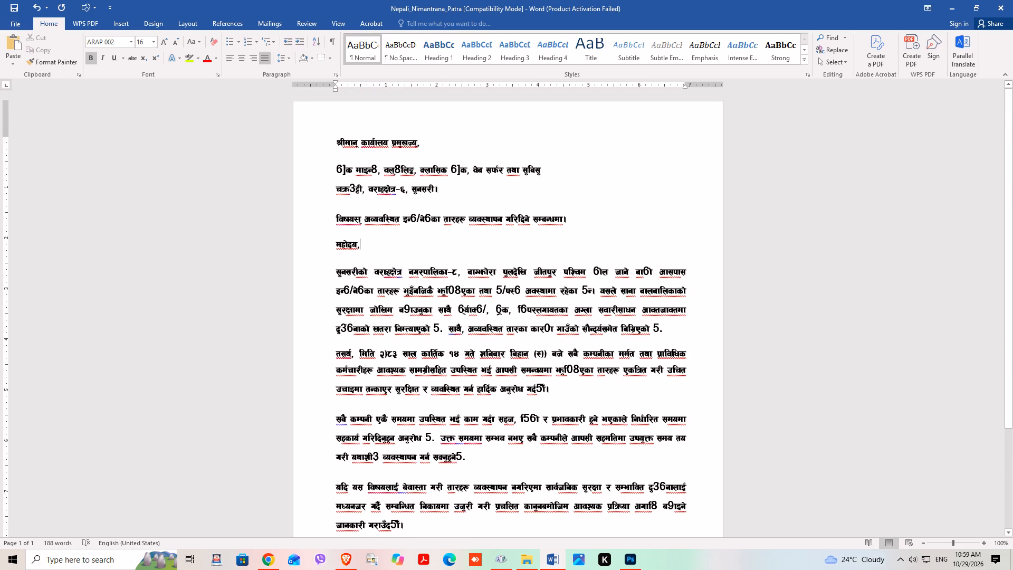
pyautogui.keyDown('ctrl'); pyautogui.scroll(6, 432, 268); pyautogui.keyUp('ctrl')
pyautogui.scroll(4, 432, 268)
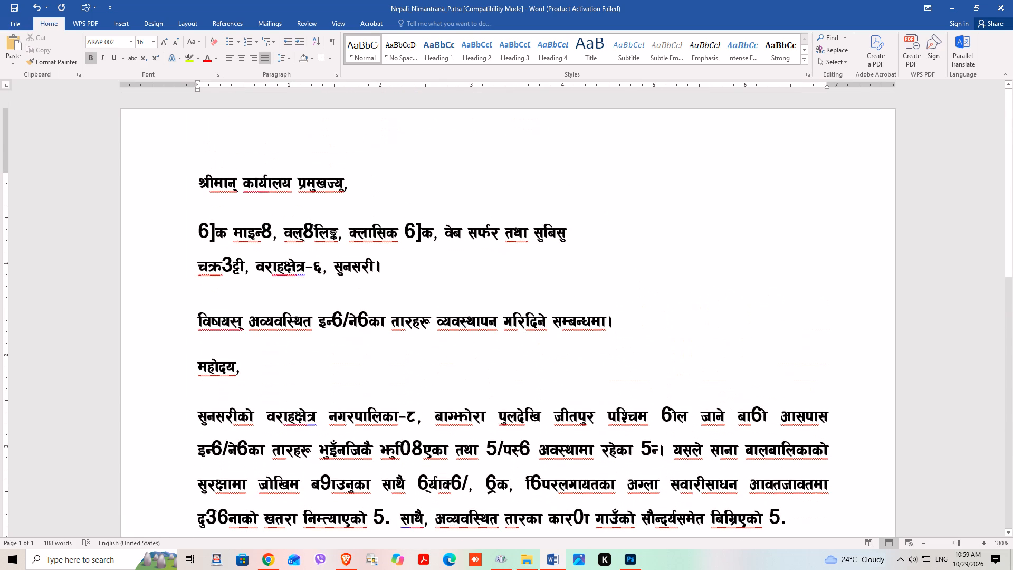
pyautogui.scroll(2, 432, 268)
# Switch to the Unicode-to-Preeti converter in Chrome and compare its output with the letter's opening address lines in Word.
pyautogui.hotkey('alt', 'Tab')
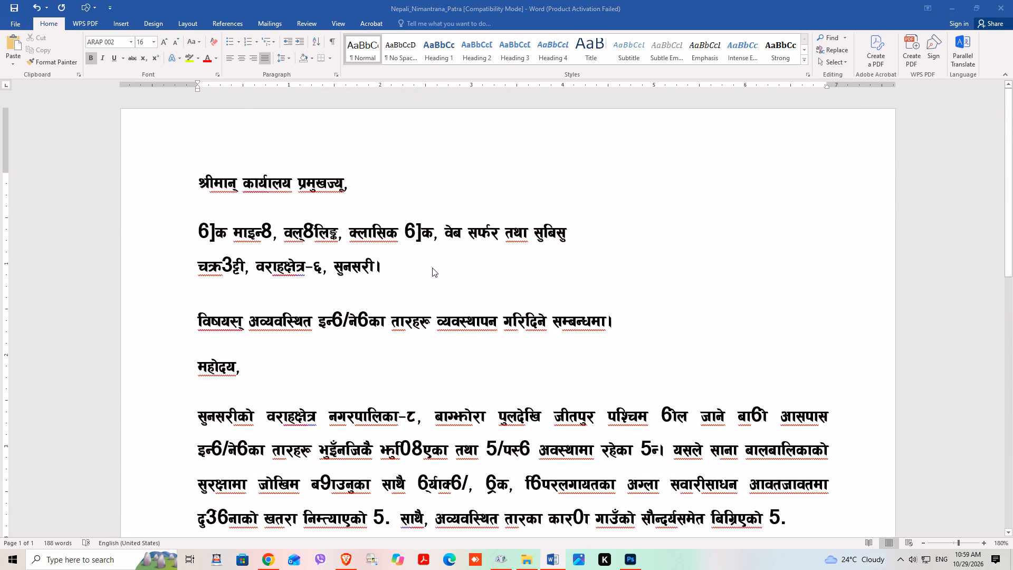
pyautogui.hotkey('alt', 'Tab')
pyautogui.hotkey('alt', 'Tab')
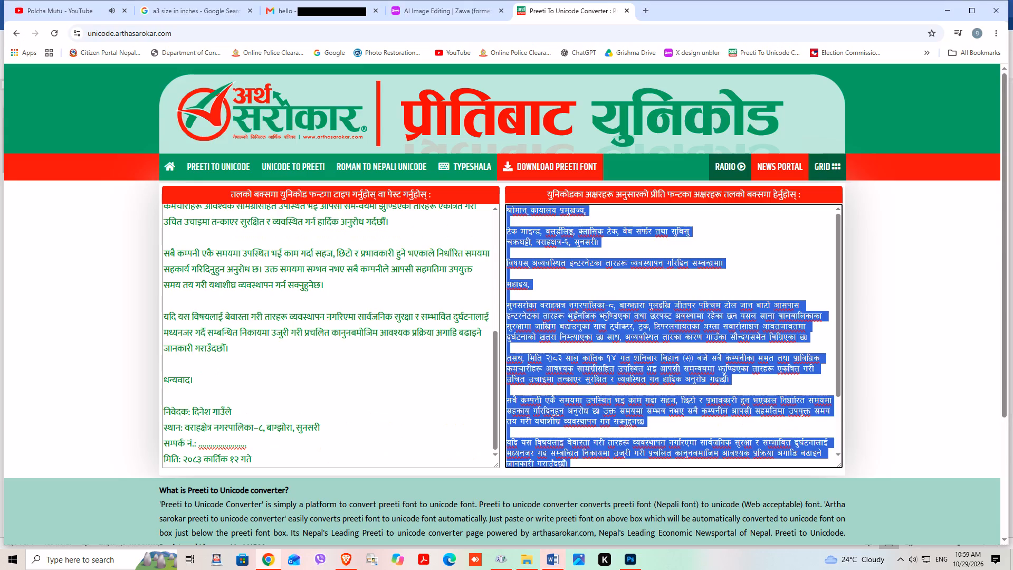
pyautogui.click(606, 363)
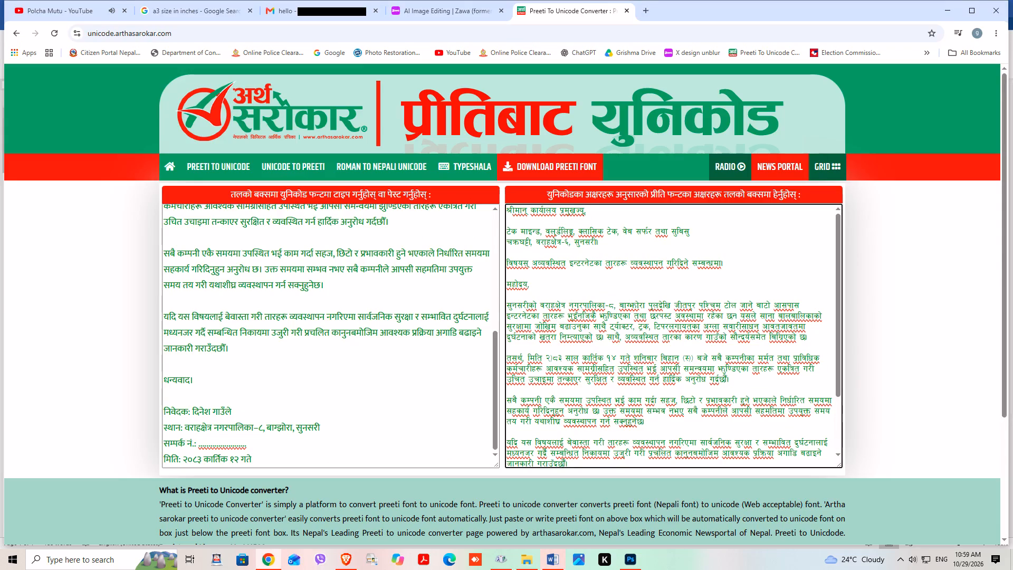
pyautogui.hotkey('alt', 'Tab')
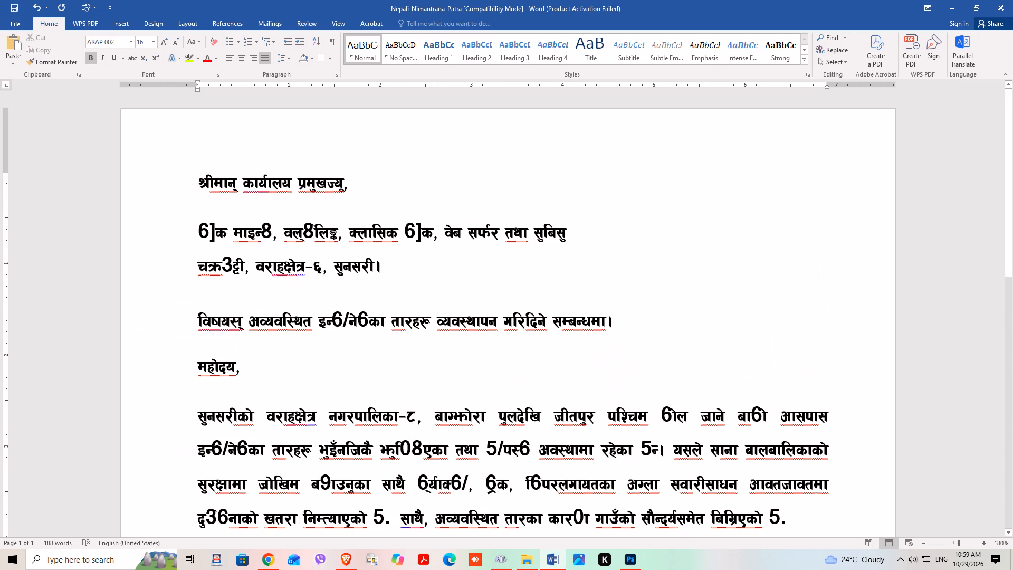
pyautogui.click(252, 234)
pyautogui.moveTo(397, 275); pyautogui.dragTo(136, 229)
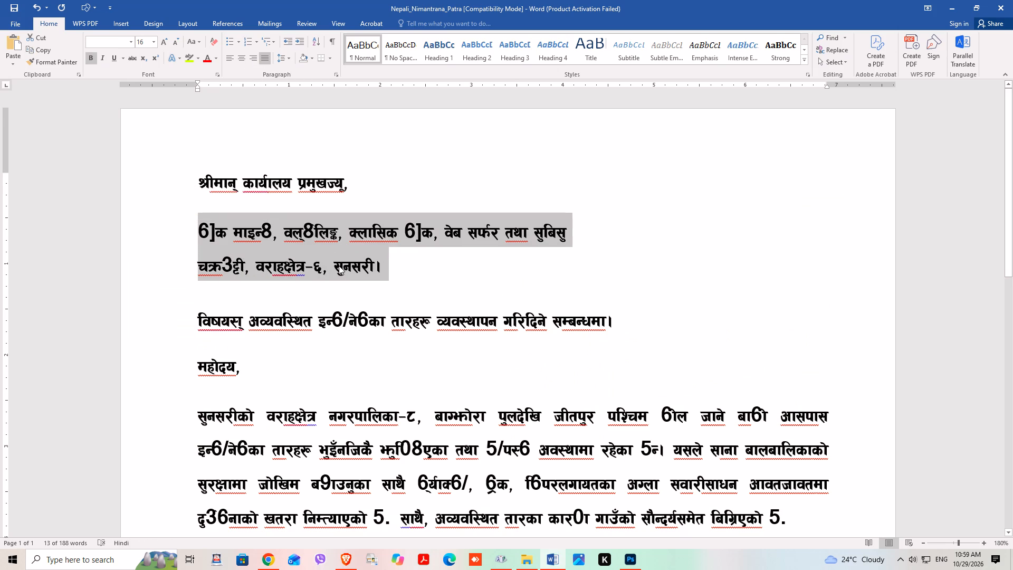
pyautogui.click(478, 389)
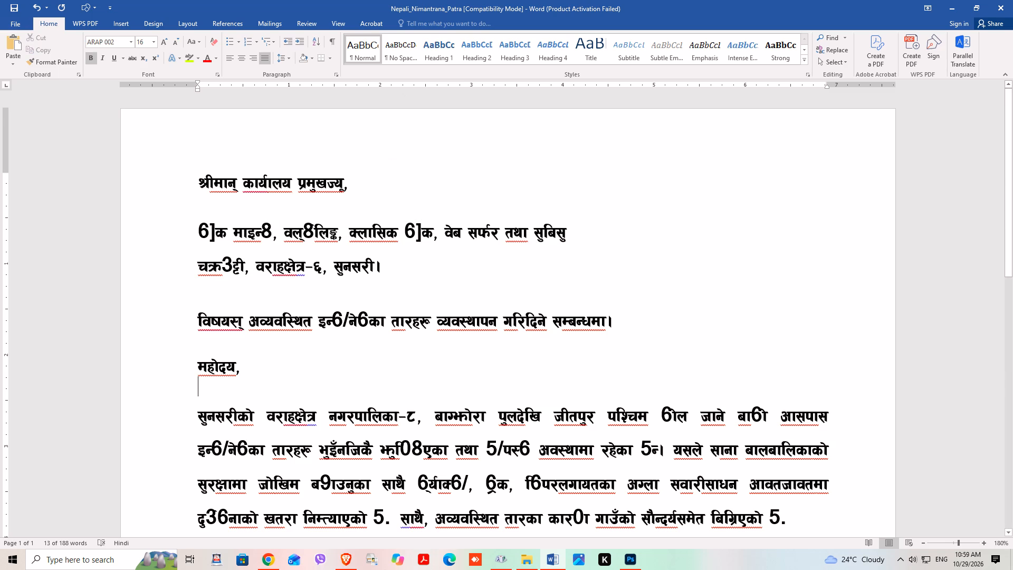
# Apply the No Spacing style to the whole letter.
pyautogui.hotkey('ctrl', 'a')
pyautogui.click(391, 49)
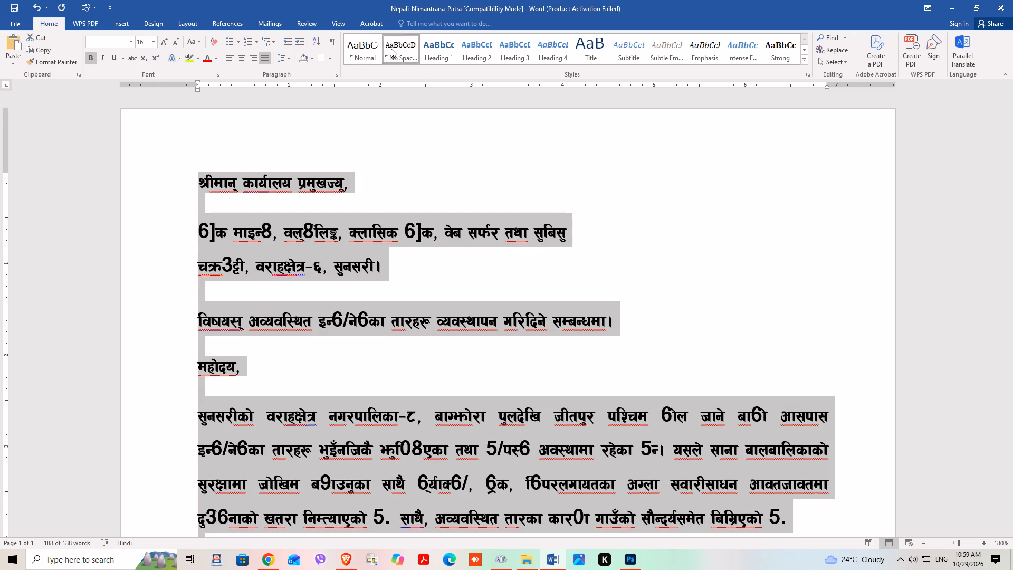
# Set the whole letter's font to ARAP 002 and its size to 16.
pyautogui.scroll(-17, 476, 250)
pyautogui.scroll(-6, 473, 251)
pyautogui.keyDown('ctrl'); pyautogui.scroll(-4, 472, 251); pyautogui.keyUp('ctrl')
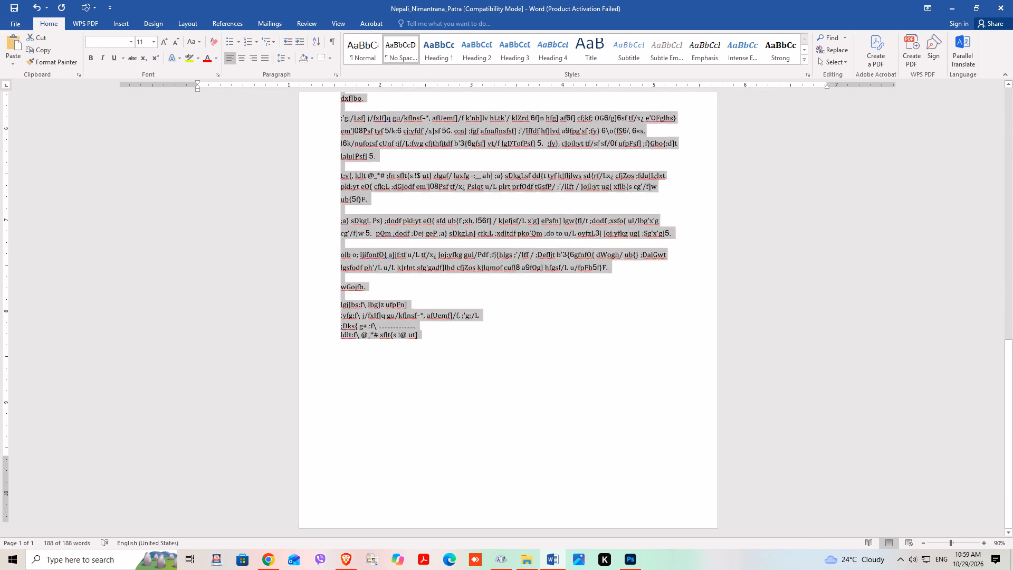
pyautogui.scroll(14, 500, 229)
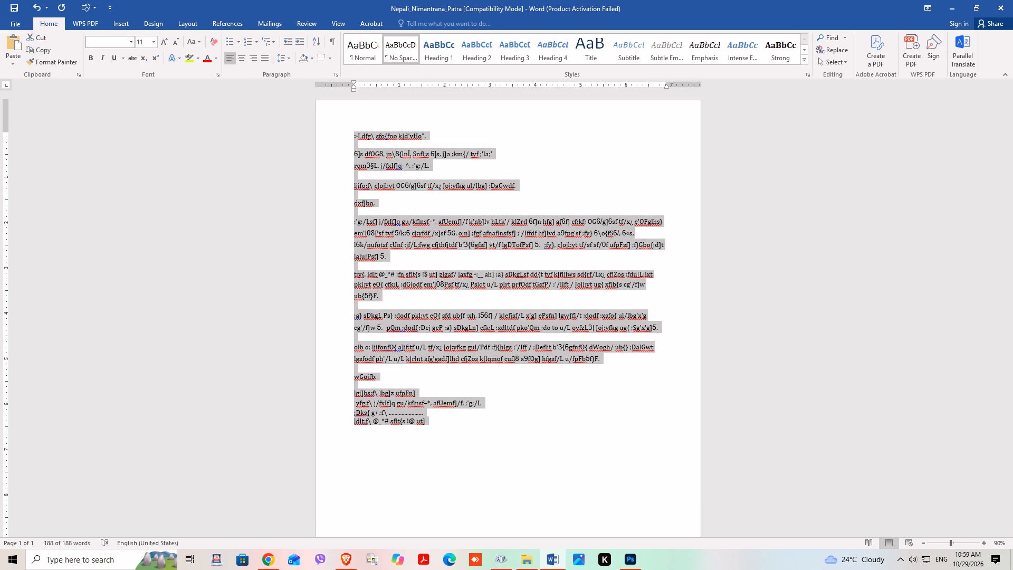
pyautogui.click(122, 45)
pyautogui.write('ara')
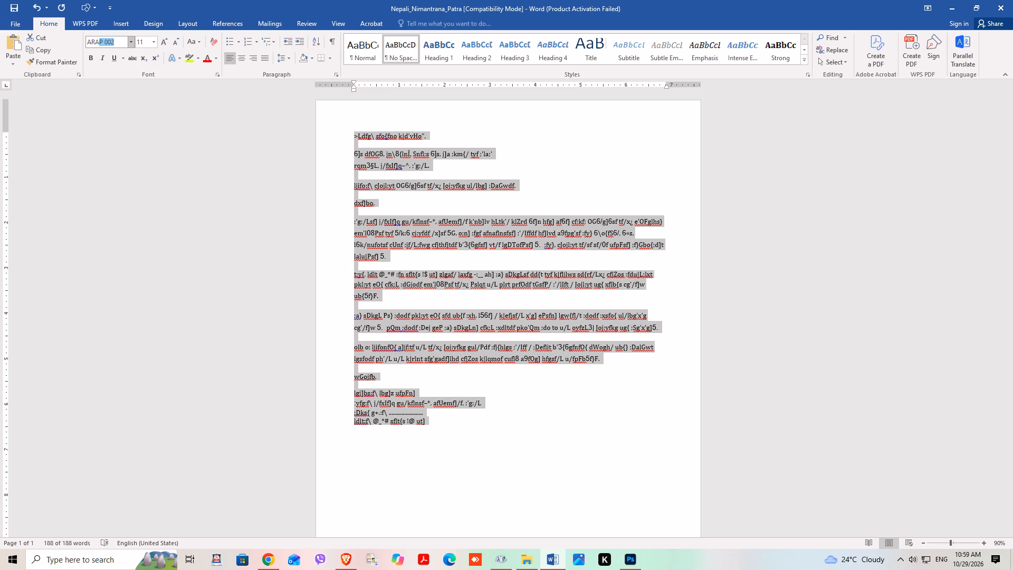
pyautogui.press('Return')
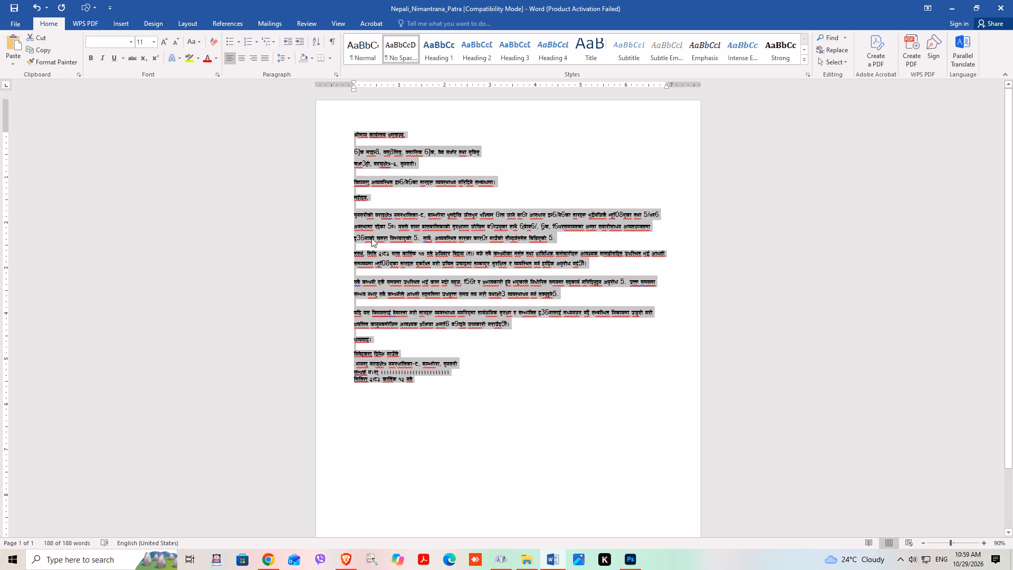
pyautogui.click(147, 44)
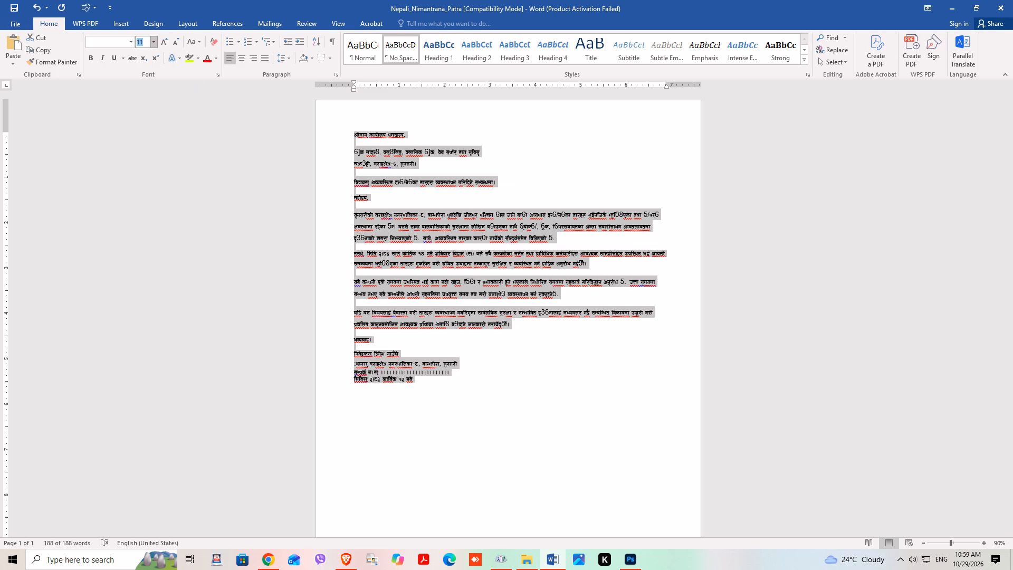
pyautogui.press('1')
pyautogui.press('6')
pyautogui.press('Return')
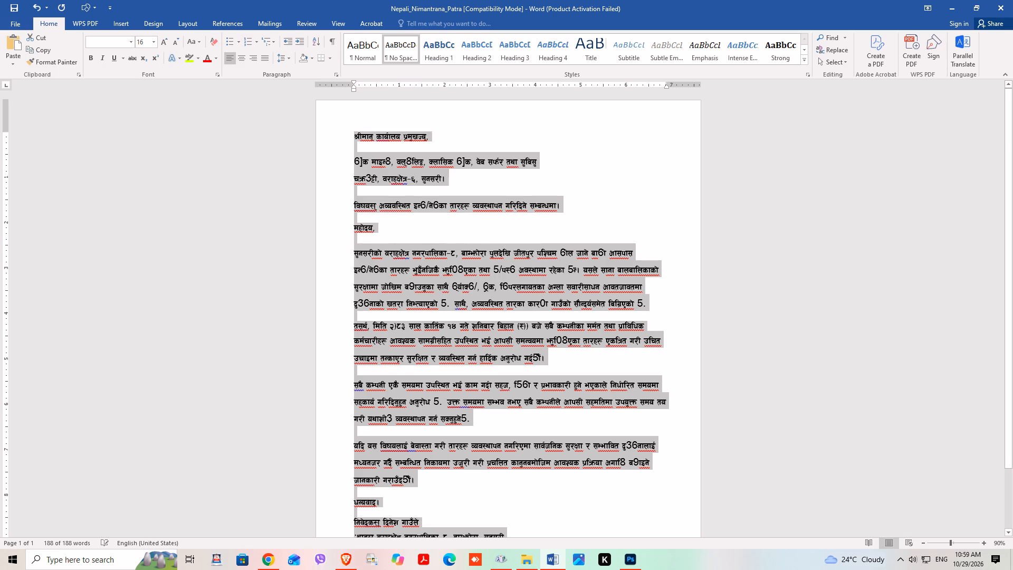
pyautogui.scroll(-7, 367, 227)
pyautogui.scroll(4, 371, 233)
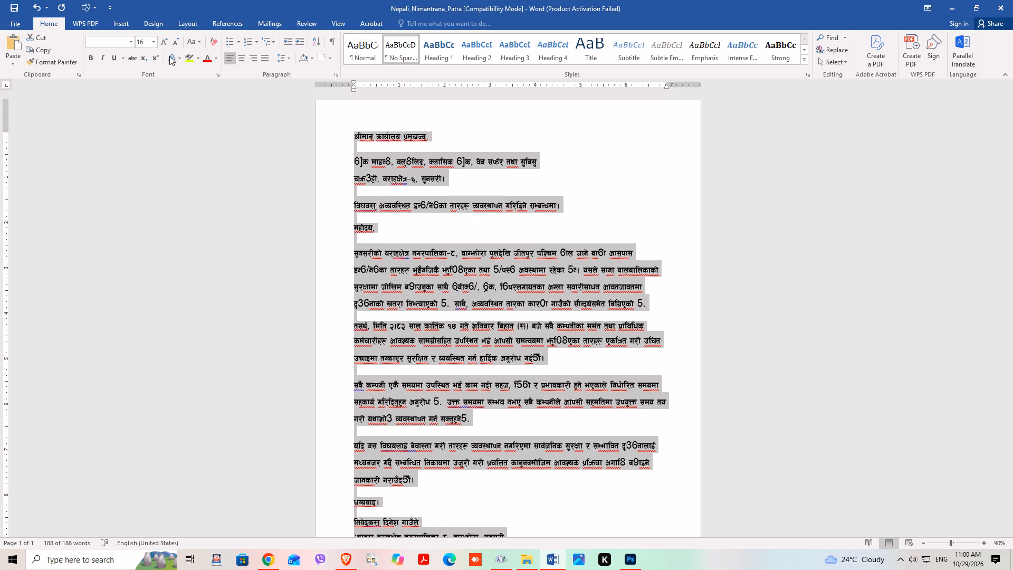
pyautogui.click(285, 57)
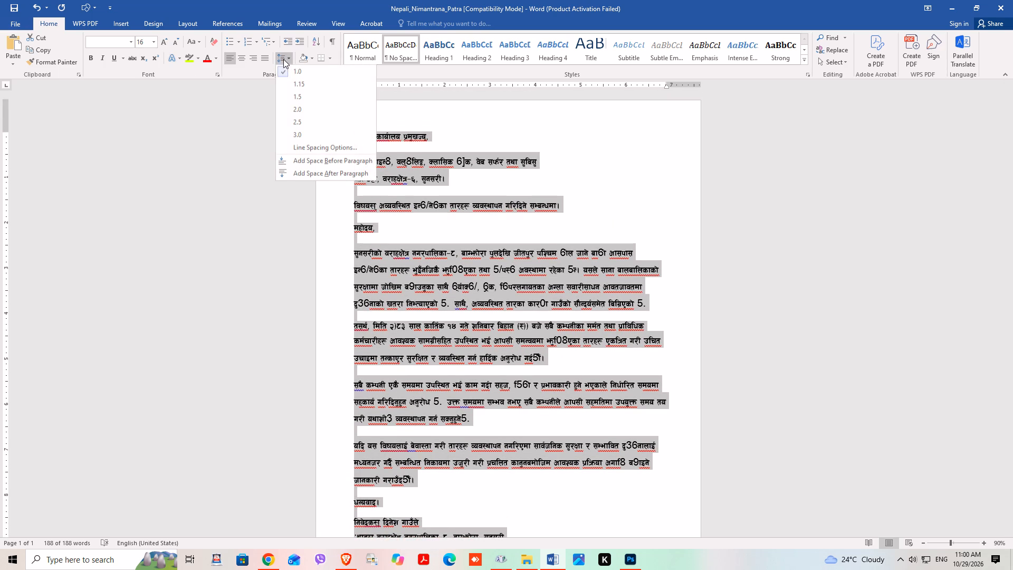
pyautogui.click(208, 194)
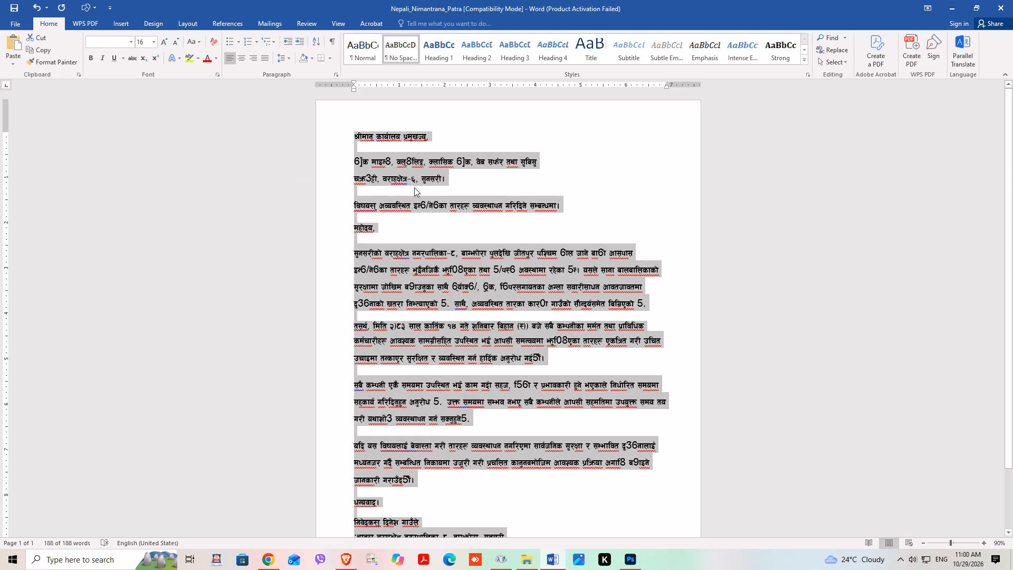
# Move the whole letter's right indent slightly outward to widen the text lines.
pyautogui.click(414, 187)
pyautogui.hotkey('ctrl', 'a')
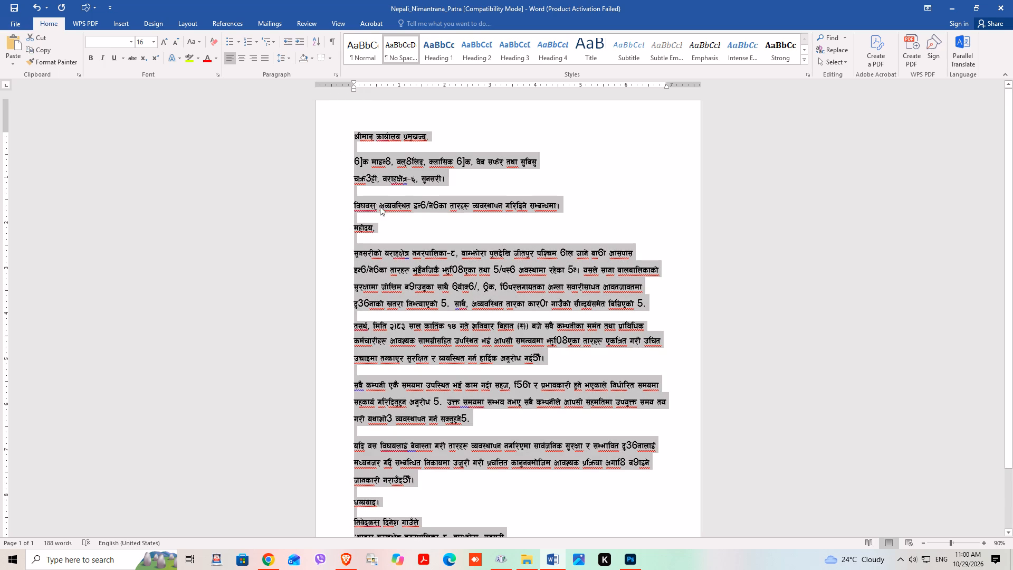
pyautogui.click(351, 83)
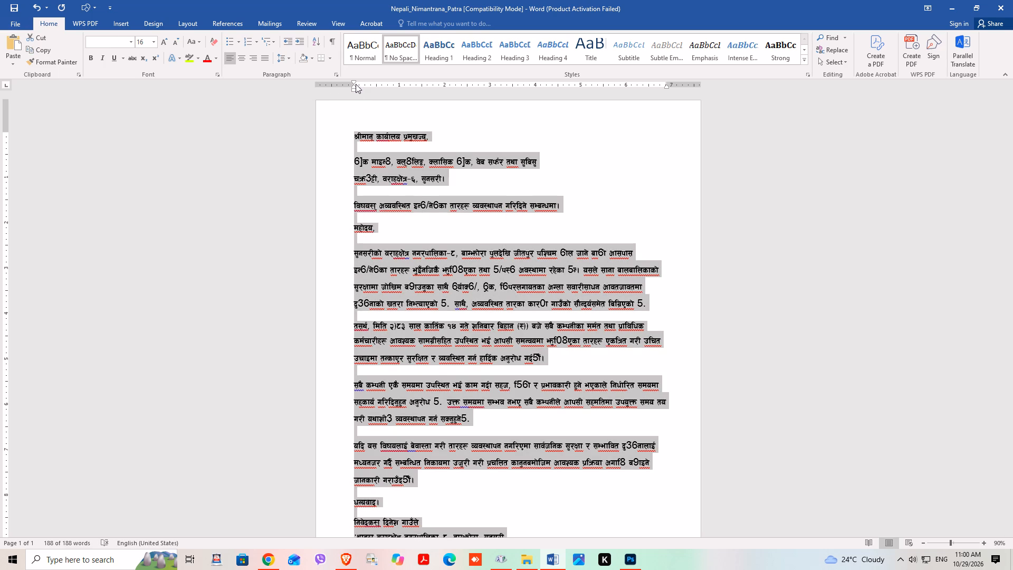
pyautogui.click(670, 83)
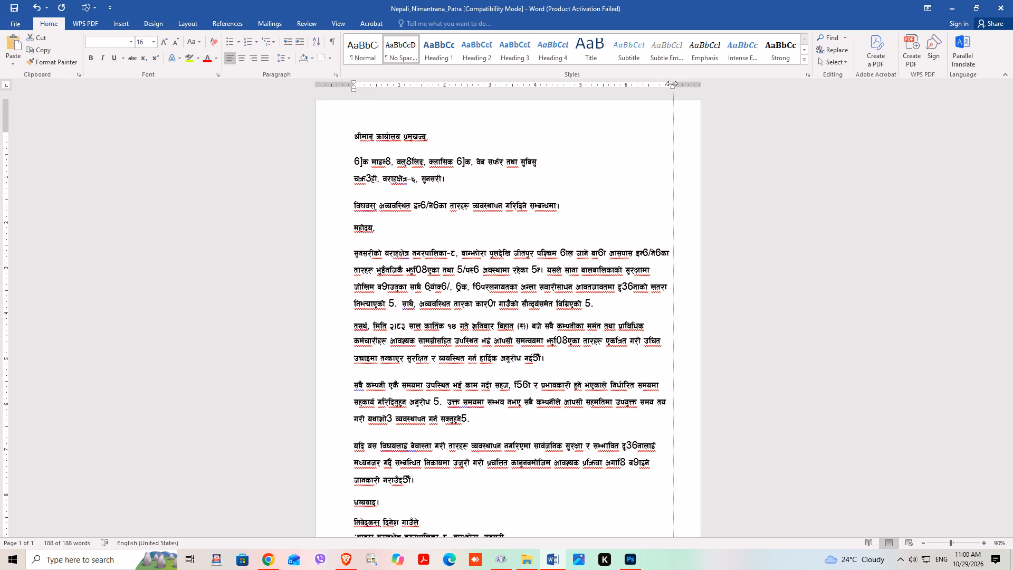
# Justify the four body paragraphs between the salutation महोदय and the closing धन्यवाद।.
pyautogui.scroll(-4, 634, 265)
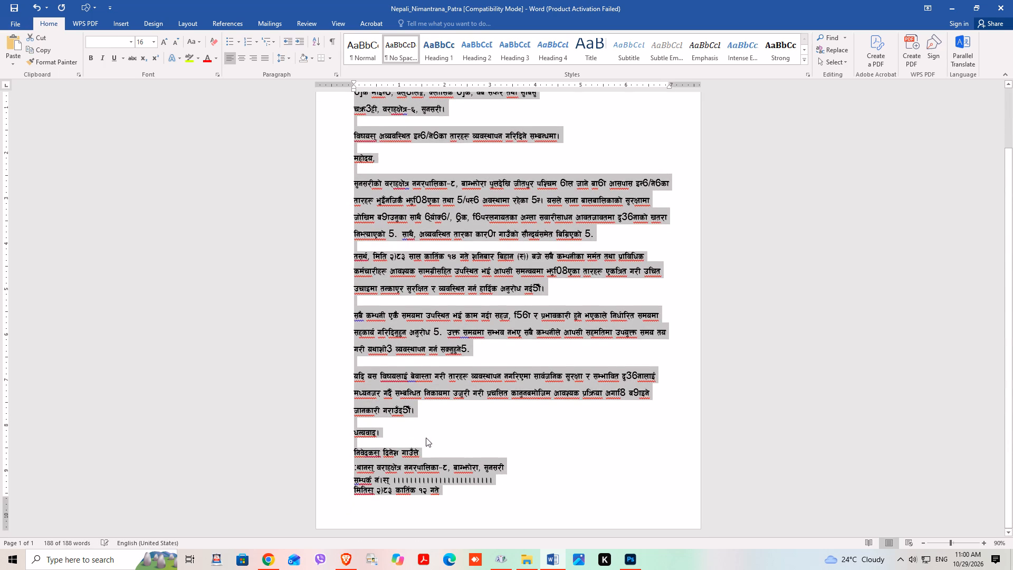
pyautogui.click(433, 415)
pyautogui.moveTo(423, 404); pyautogui.dragTo(319, 183)
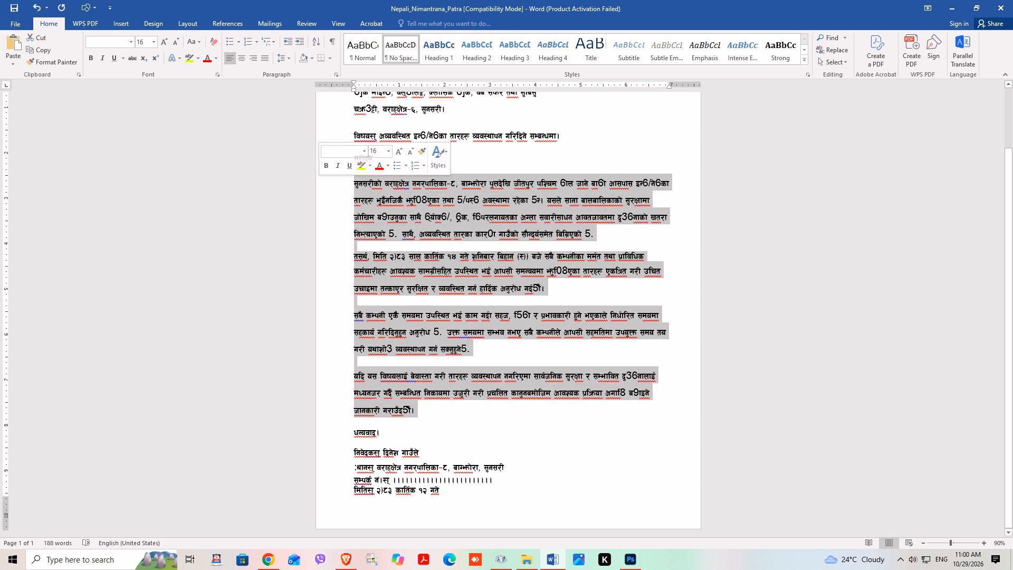
pyautogui.hotkey('ctrl', 'j')
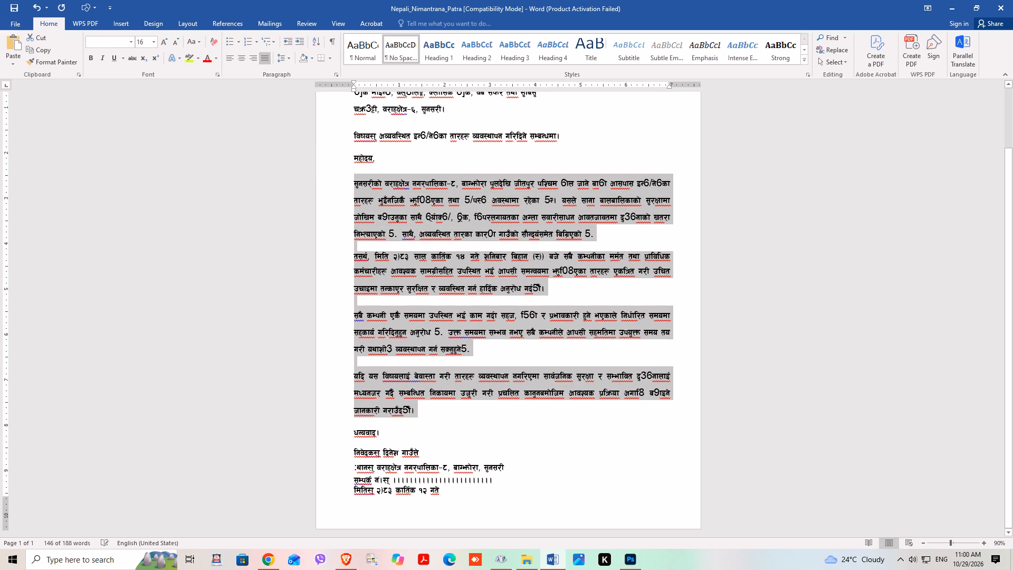
pyautogui.click(479, 434)
# Delete the blank lines separating the four body paragraphs.
pyautogui.click(470, 348)
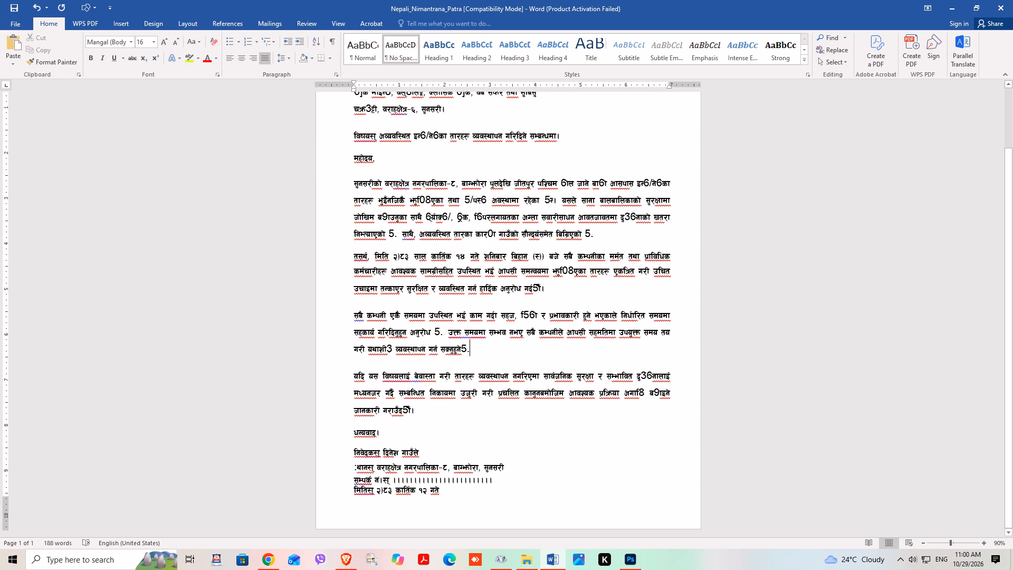
pyautogui.press('Delete')
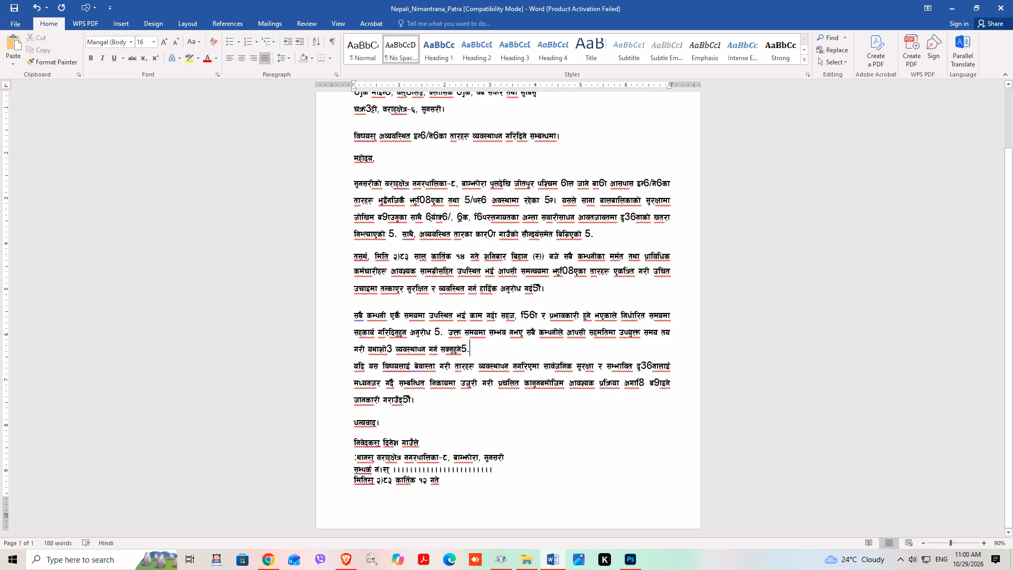
pyautogui.click(548, 288)
pyautogui.press('Delete')
pyautogui.click(598, 233)
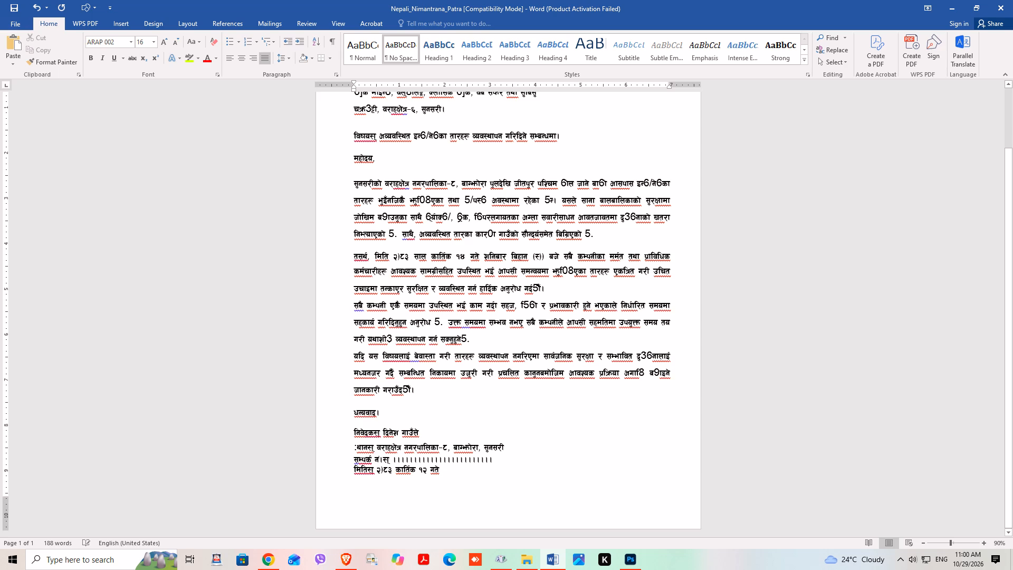
pyautogui.press('Delete')
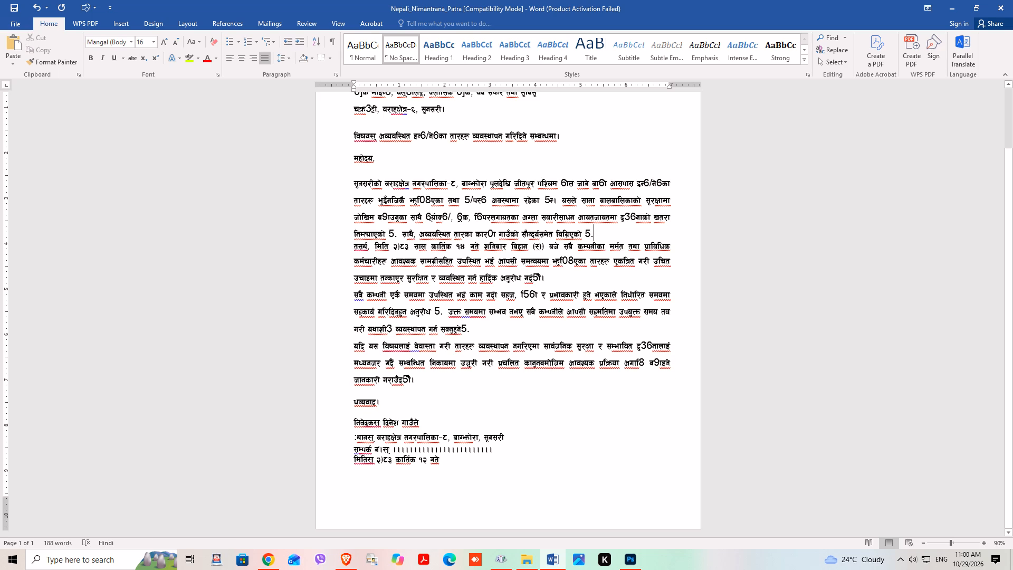
# Delete the closing line धन्यवाद। below the body, together with an adjacent blank line.
pyautogui.click(556, 383)
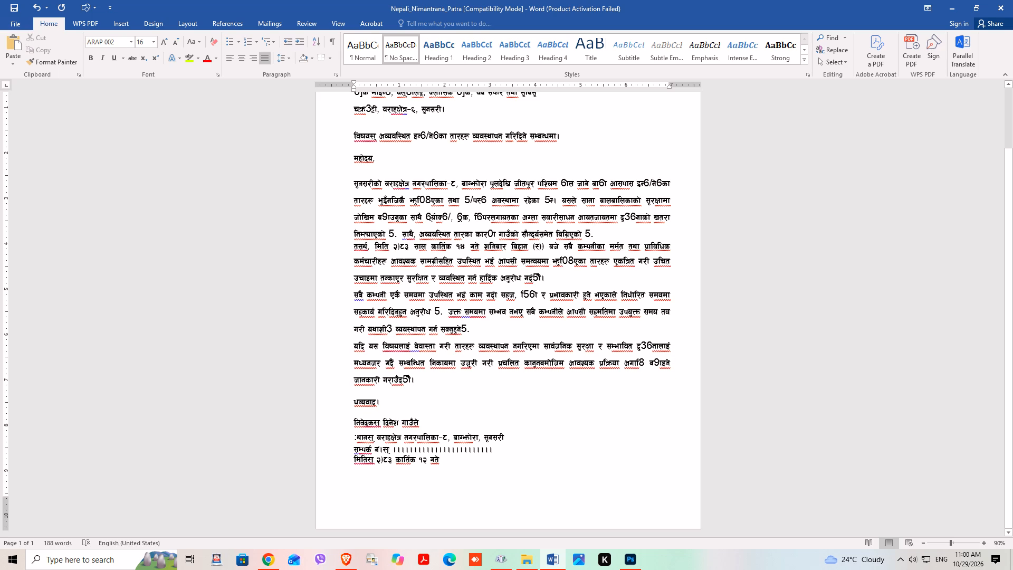
pyautogui.moveTo(393, 400); pyautogui.dragTo(315, 396)
pyautogui.press('Delete')
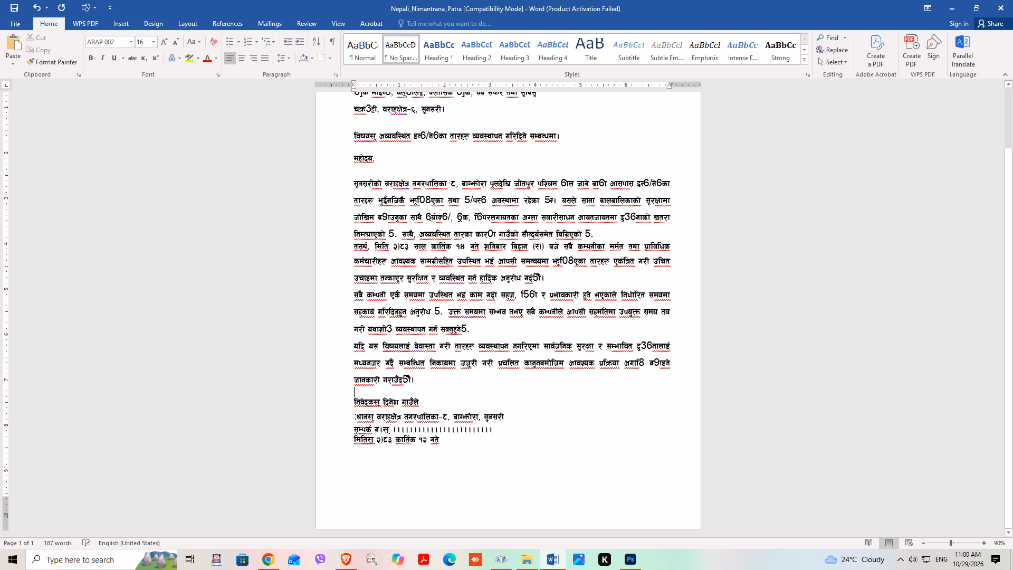
# Set the line spacing of the four body paragraphs to 1.15.
pyautogui.click(440, 381)
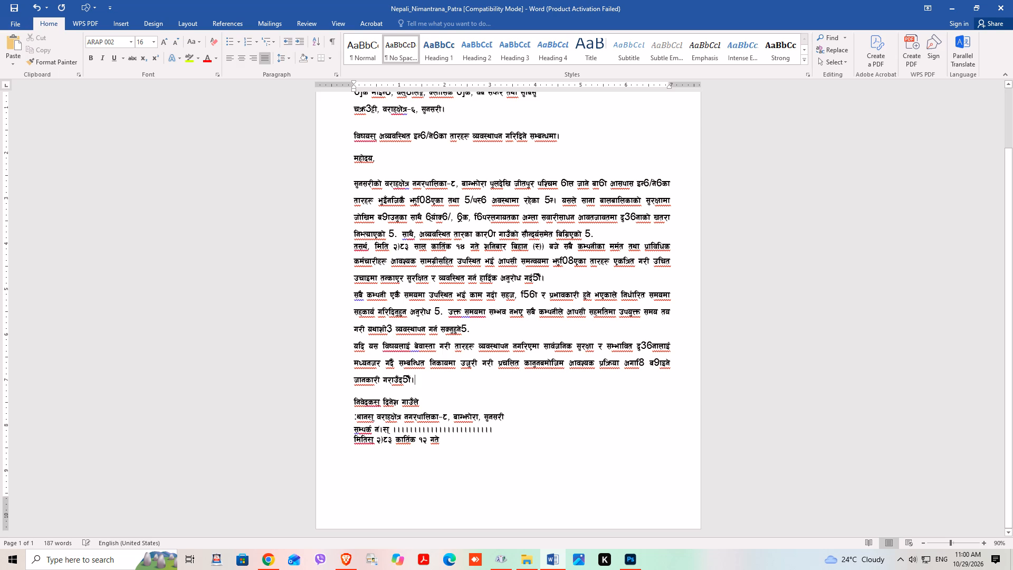
pyautogui.moveTo(429, 379); pyautogui.dragTo(327, 185)
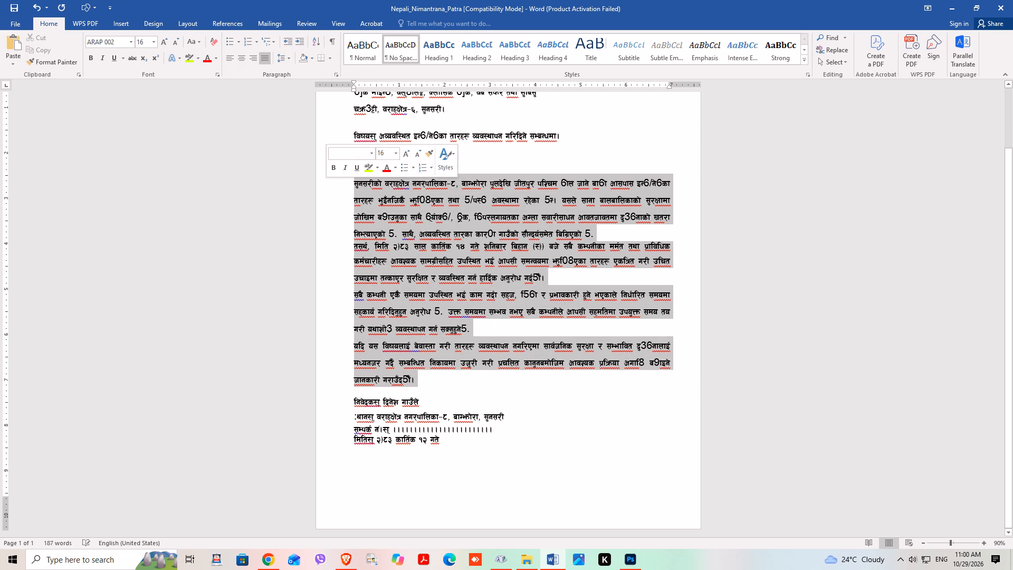
pyautogui.click(280, 56)
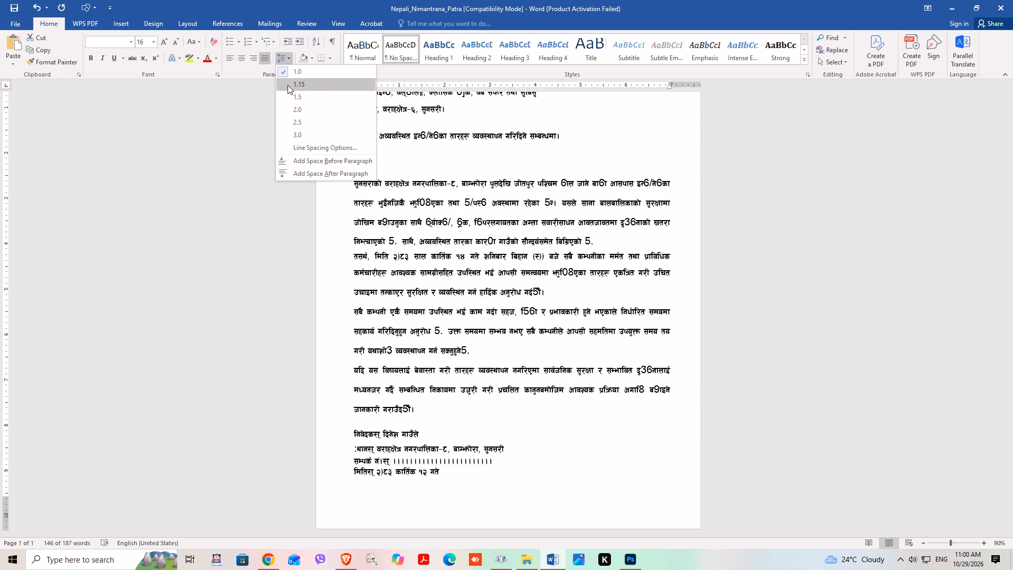
pyautogui.click(288, 85)
pyautogui.click(609, 450)
# Insert a space between प्रमुख and ज्यू in the opening addressee line.
pyautogui.scroll(4, 514, 415)
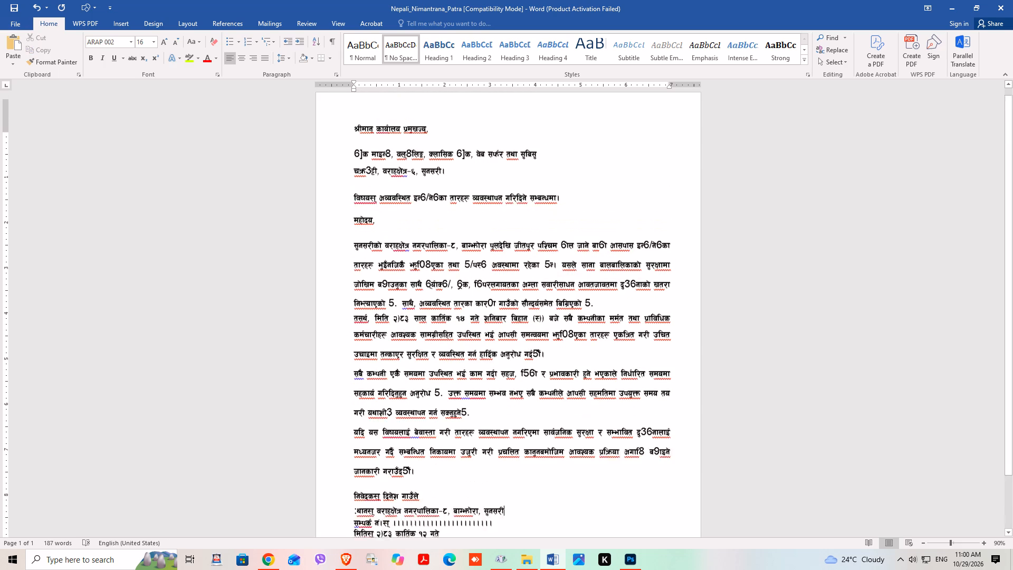
pyautogui.scroll(5, 506, 412)
pyautogui.click(441, 212)
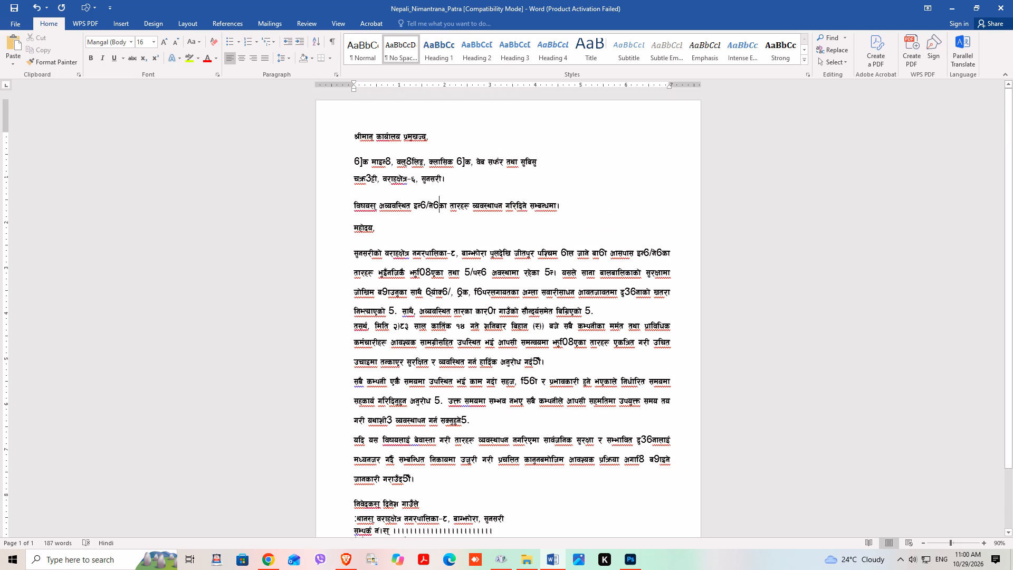
pyautogui.keyDown('ctrl'); pyautogui.scroll(8, 436, 130); pyautogui.keyUp('ctrl')
pyautogui.scroll(6, 391, 148)
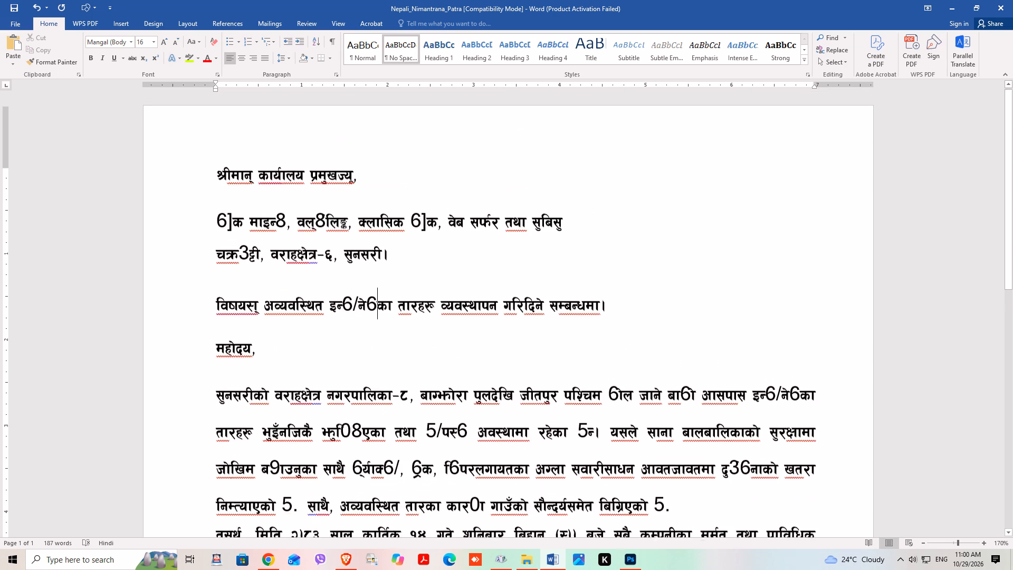
pyautogui.scroll(3, 390, 150)
pyautogui.click(271, 174)
pyautogui.keyDown('ctrl'); pyautogui.scroll(4, 339, 177); pyautogui.keyUp('ctrl')
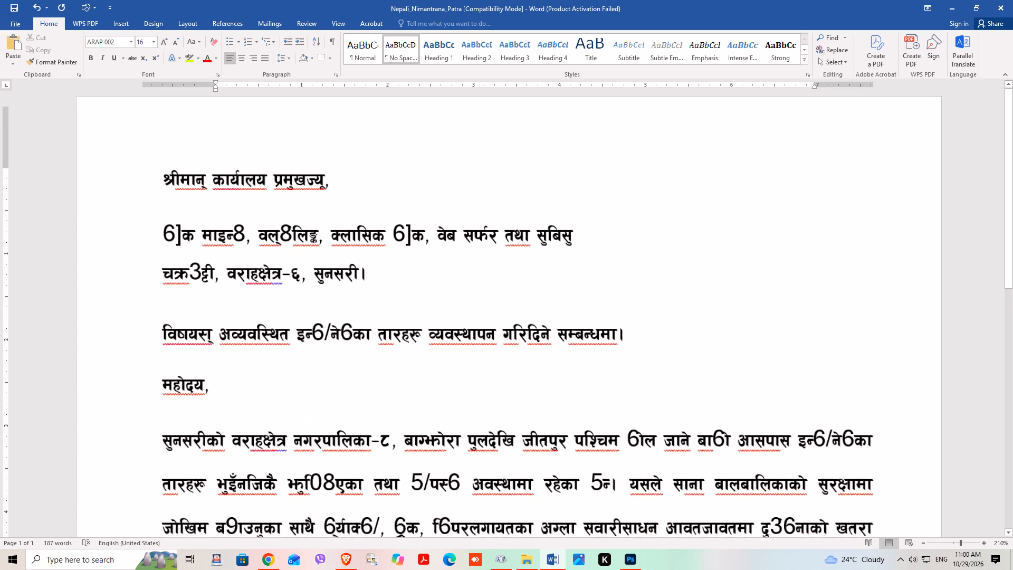
pyautogui.click(300, 178)
pyautogui.press('space')
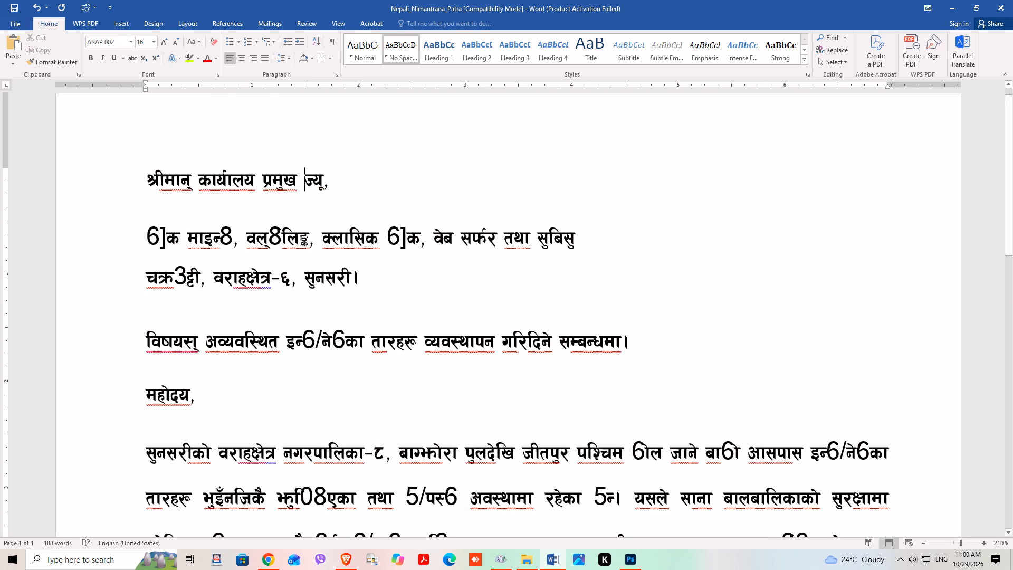
# Move the line of internet company names directly under the addressee line, keeping its last word as सुबिसु.
pyautogui.click(338, 179)
pyautogui.press('Return')
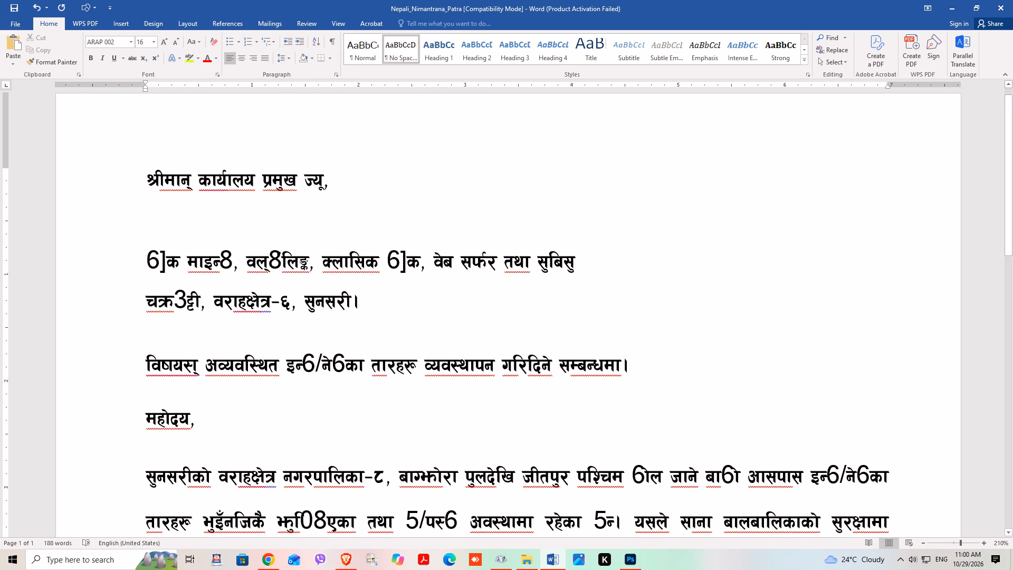
pyautogui.moveTo(149, 255); pyautogui.dragTo(571, 252)
pyautogui.hotkey('ctrl', 'x')
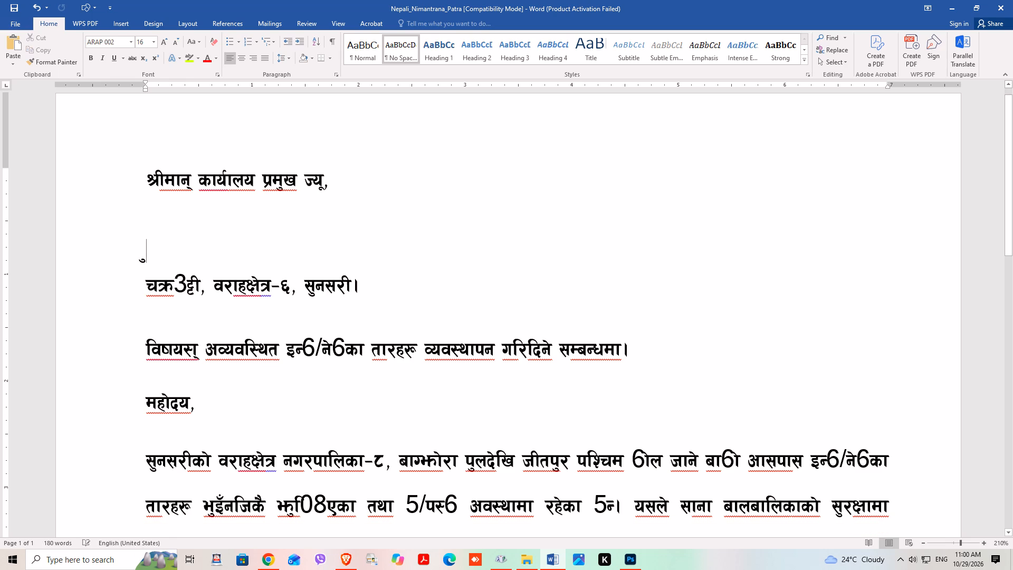
pyautogui.click(147, 201)
pyautogui.hotkey('ctrl', 'v')
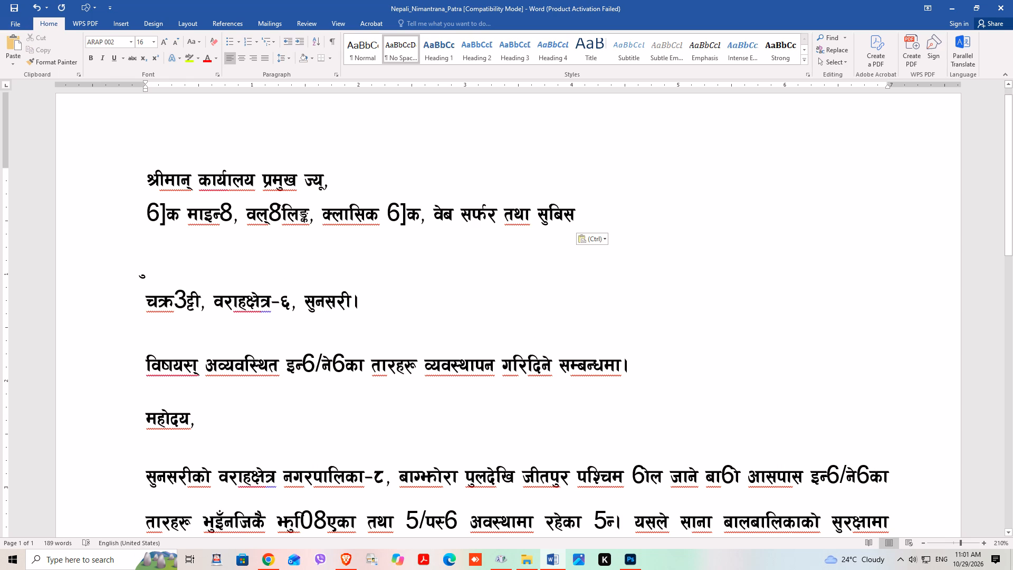
pyautogui.press("'")
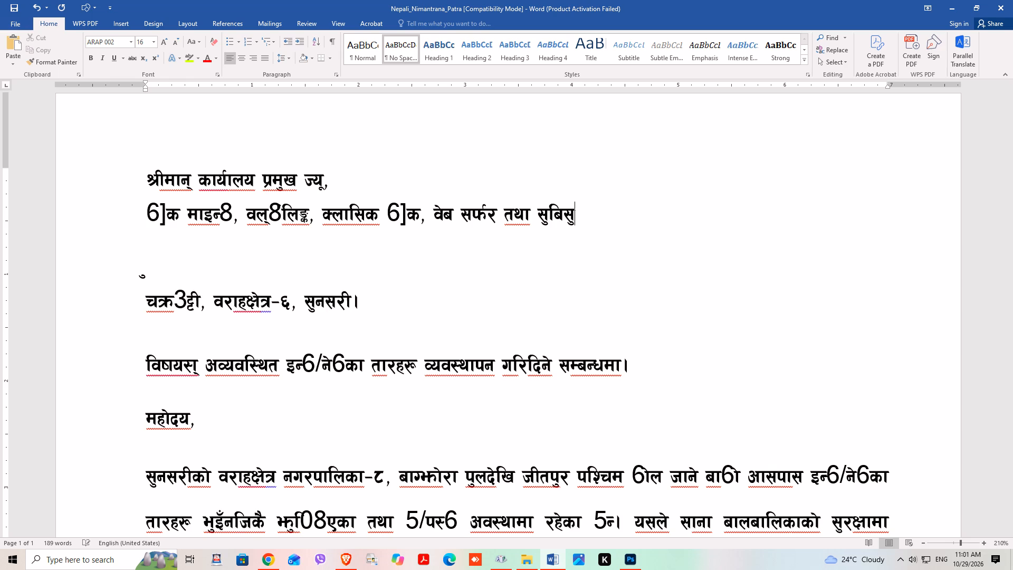
# Correct the first company name under the addressee line to टेकमाइन्ड, written as one word.
pyautogui.click(165, 212)
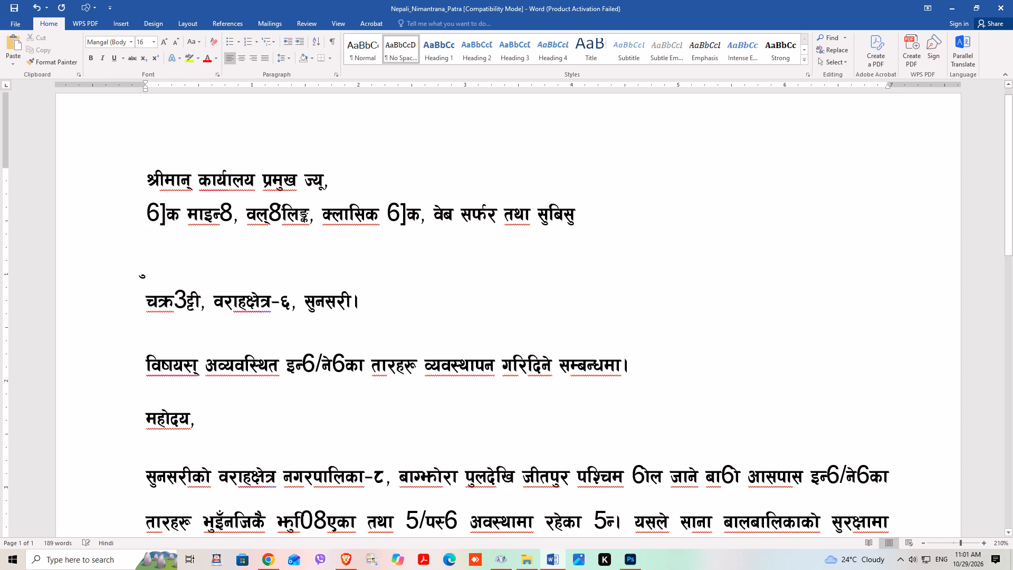
pyautogui.press('BackSpace')
pyautogui.press('BackSpace')
pyautogui.press('6')
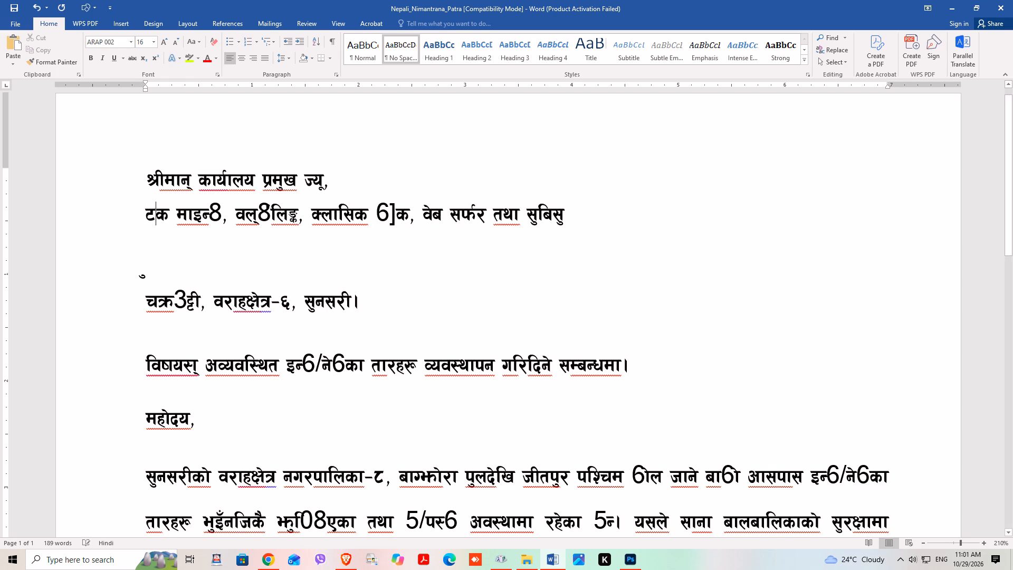
pyautogui.press(']')
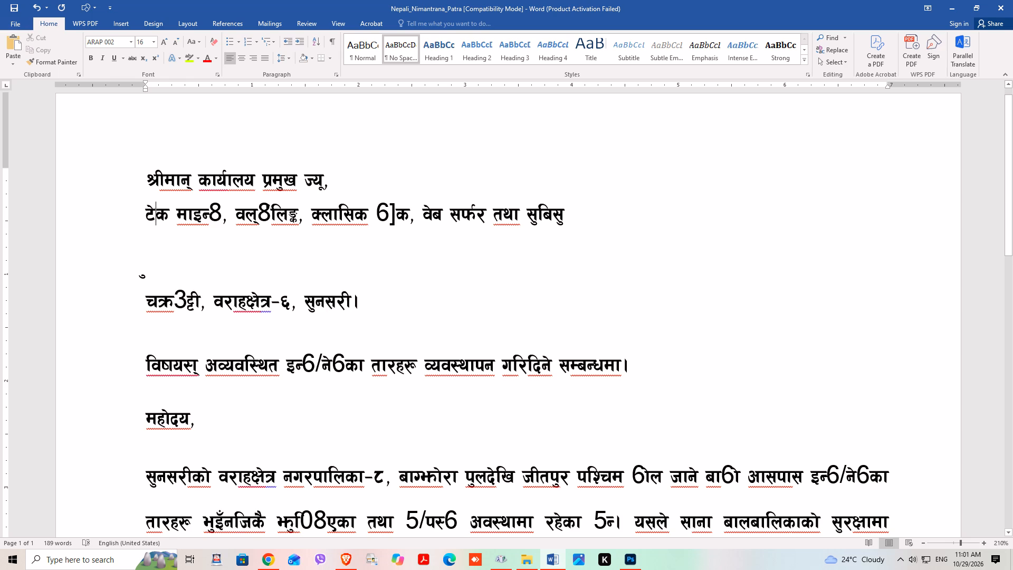
pyautogui.click(175, 208)
pyautogui.press('BackSpace')
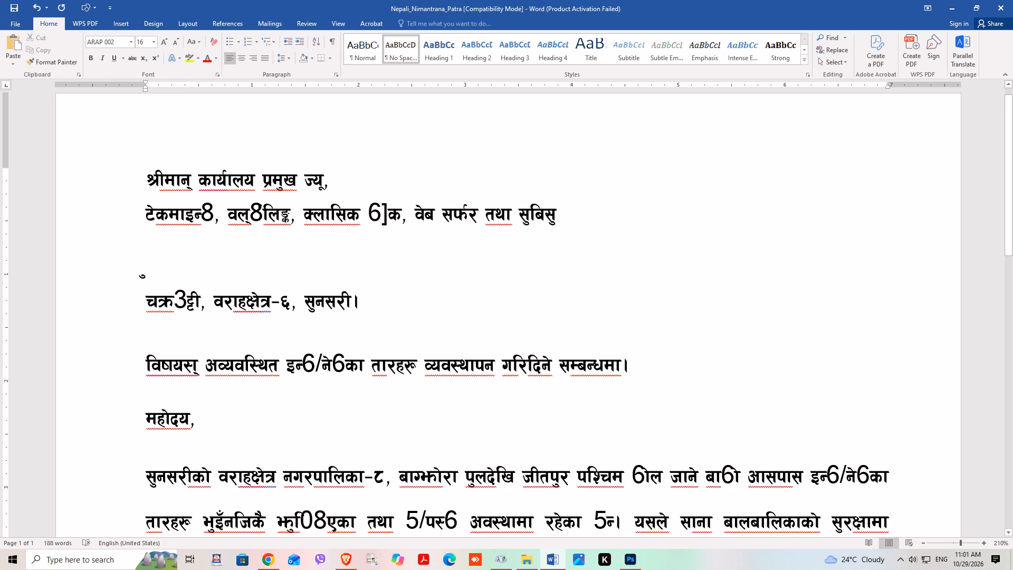
pyautogui.click(204, 215)
pyautogui.press('Delete')
pyautogui.press('8')
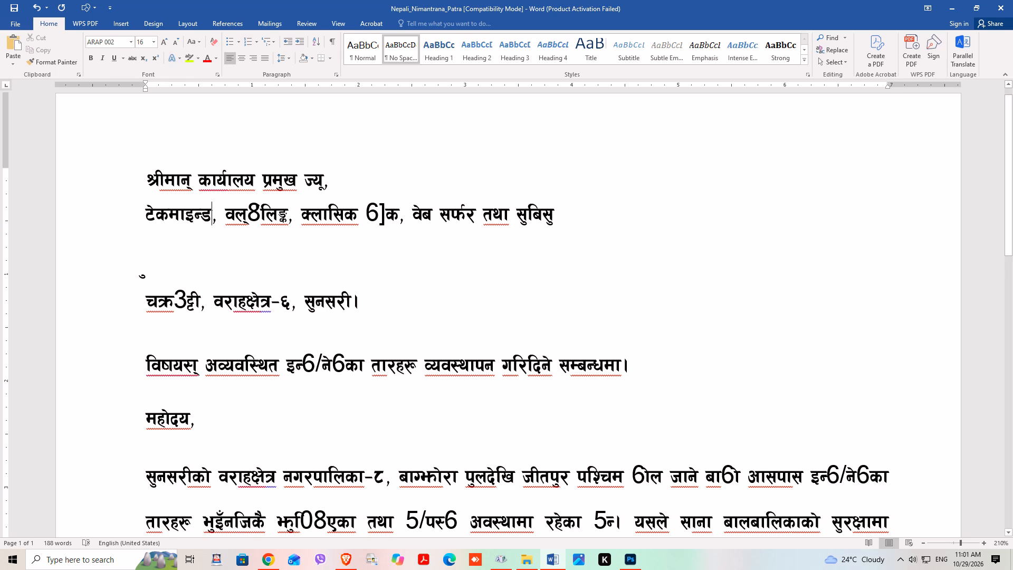
# Correct the second company name in the list to वर्ल्डलिङ्क.
pyautogui.keyDown('ctrl'); pyautogui.scroll(1, 241, 199); pyautogui.keyUp('ctrl')
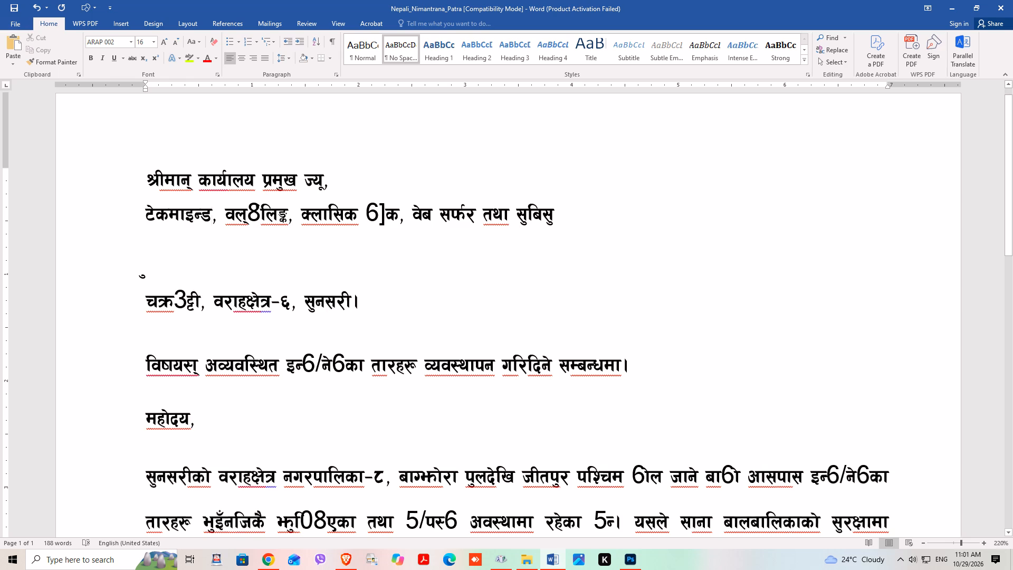
pyautogui.keyDown('ctrl'); pyautogui.scroll(2, 241, 199); pyautogui.keyUp('ctrl')
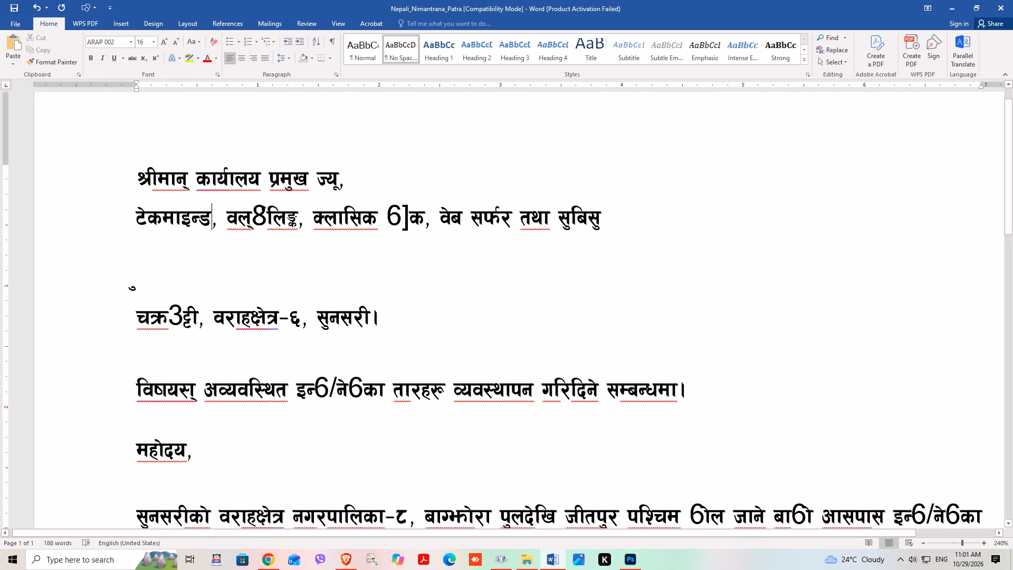
pyautogui.moveTo(269, 218); pyautogui.dragTo(255, 216)
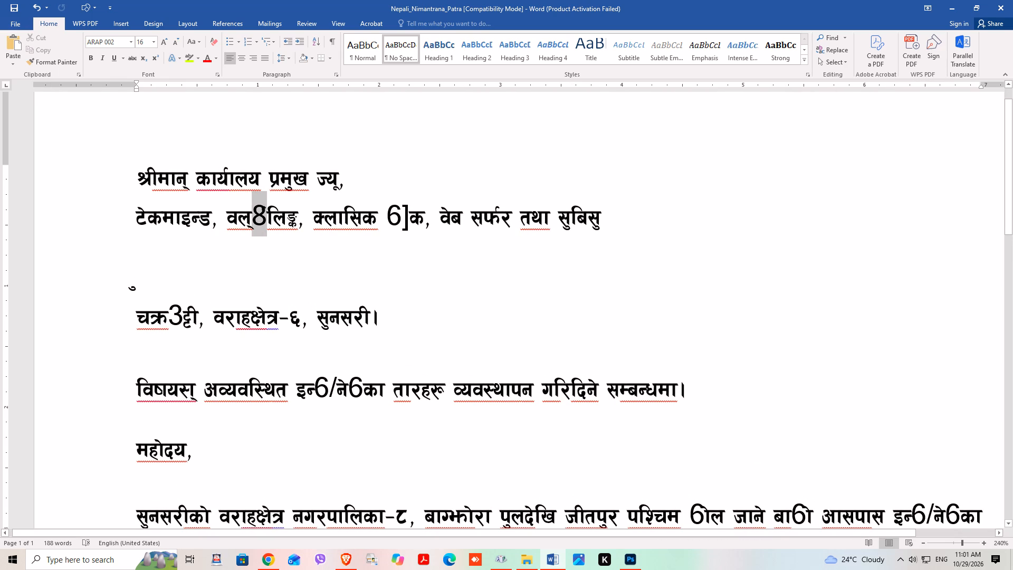
pyautogui.moveTo(255, 216); pyautogui.dragTo(254, 216)
pyautogui.press('8')
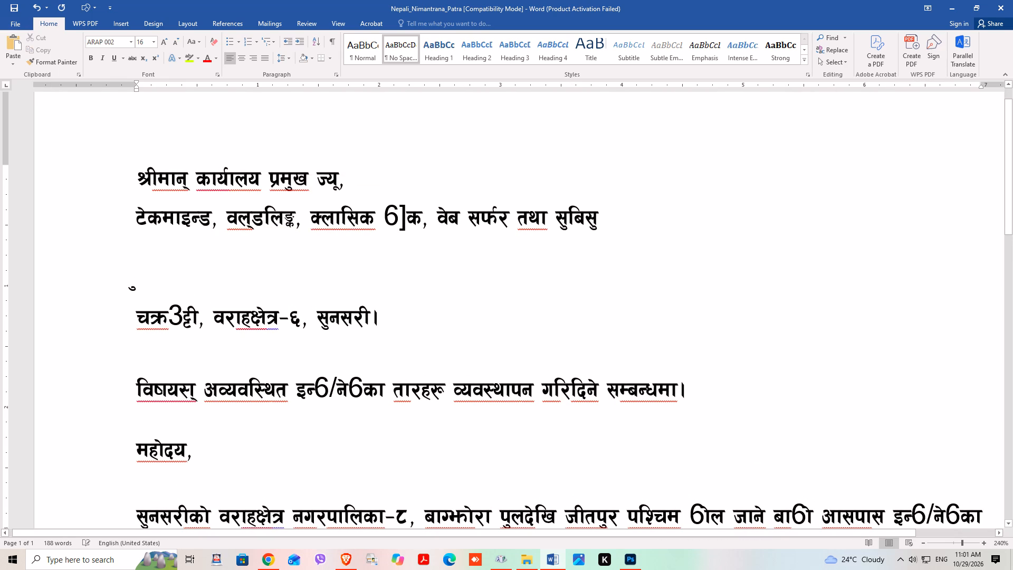
pyautogui.click(251, 218)
pyautogui.press('BackSpace')
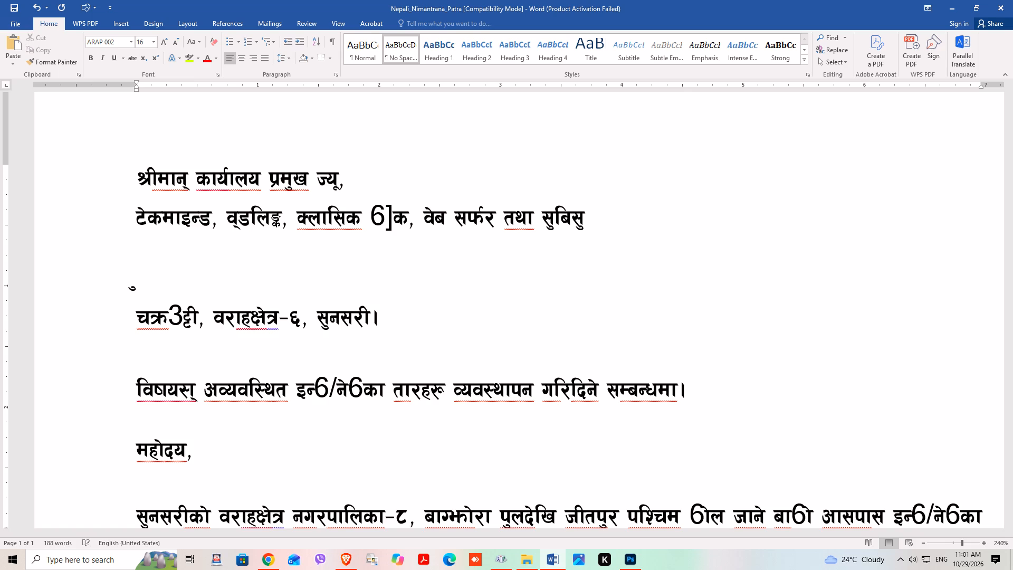
pyautogui.press('Delete')
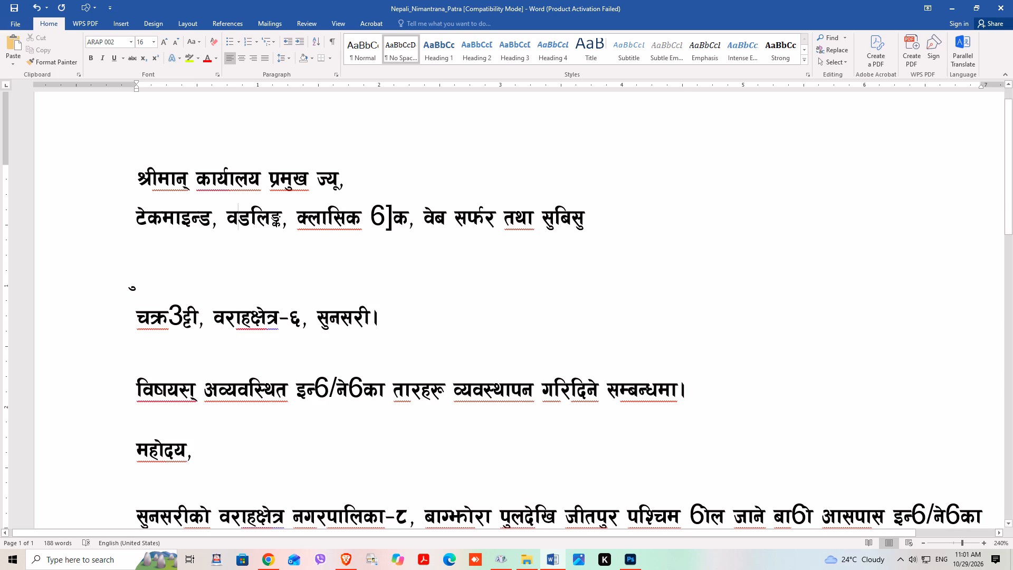
pyautogui.hotkey('shift', 'n')
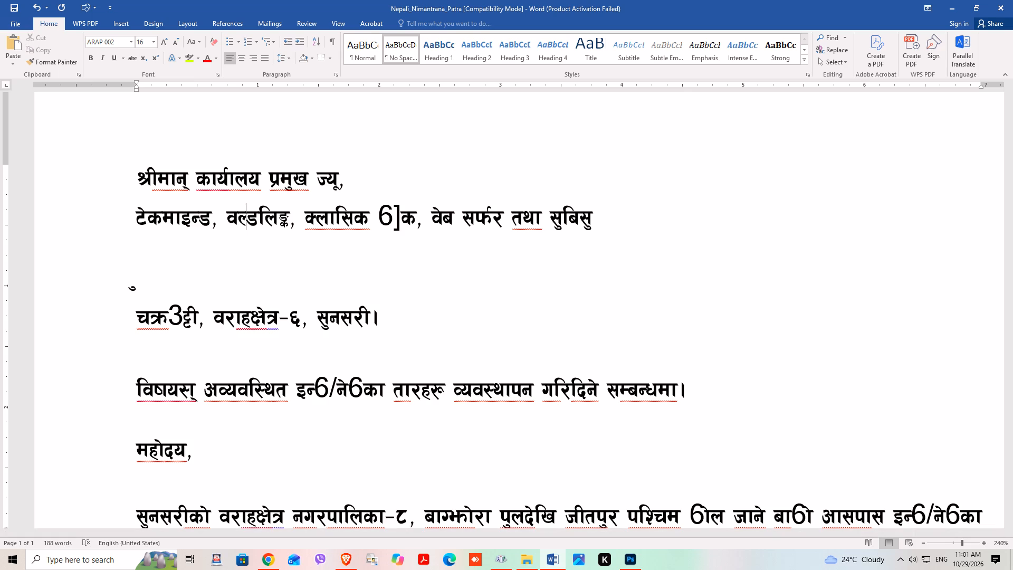
pyautogui.hotkey('shift', '{')
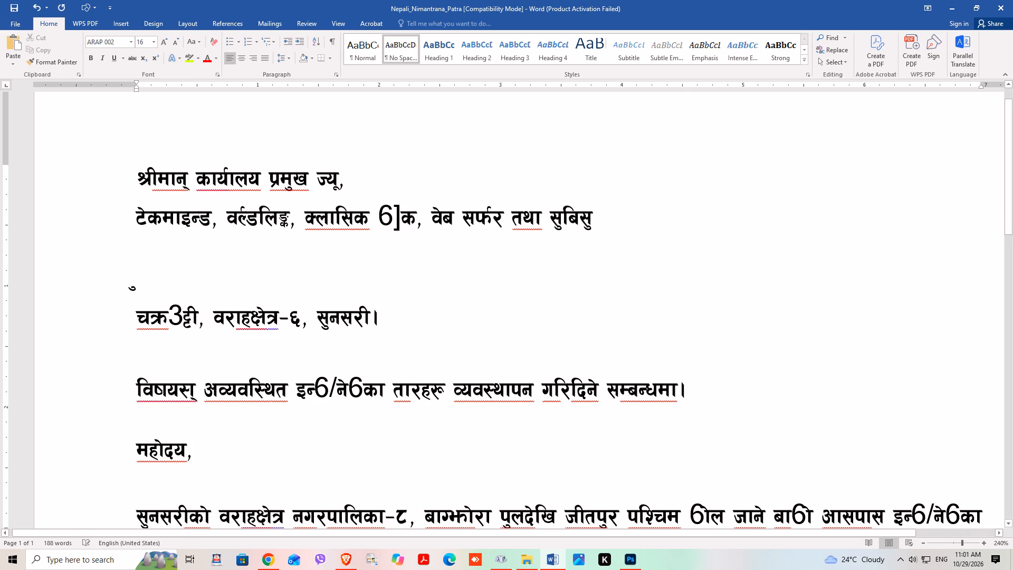
pyautogui.press('BackSpace')
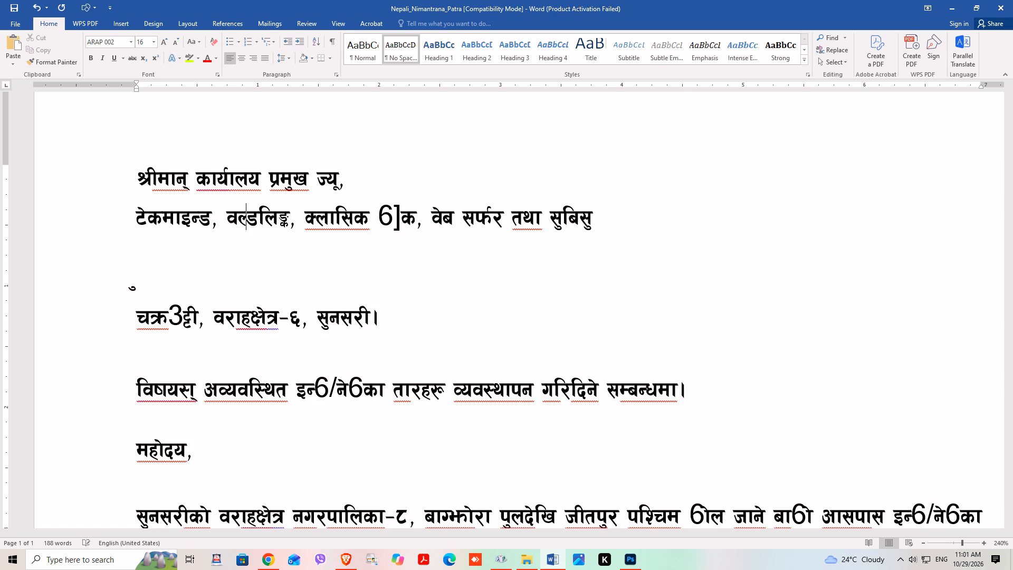
pyautogui.press('Right')
pyautogui.hotkey('shift', '{')
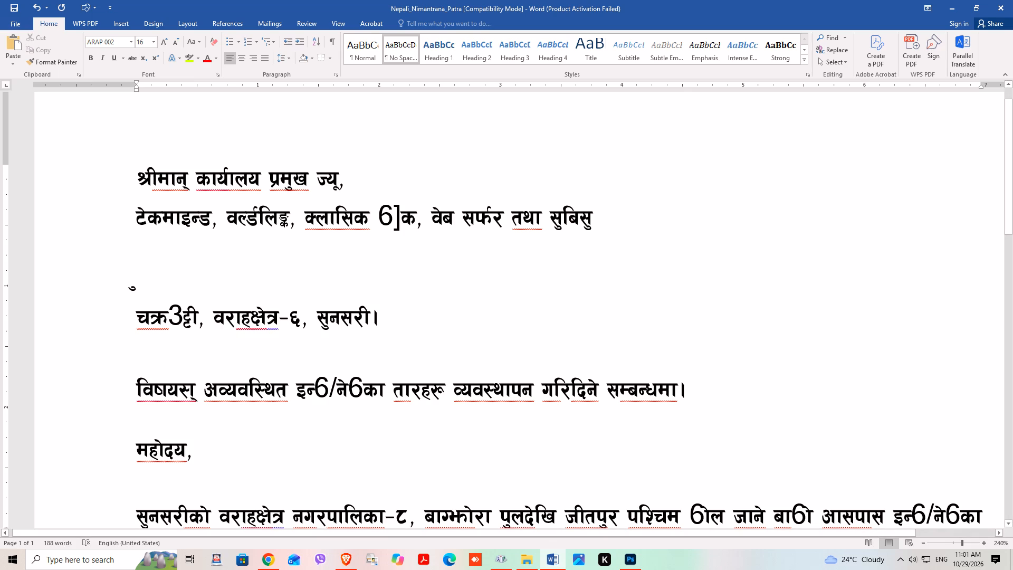
# Correct the third company name in the list to क्लासिकटेक, written as one word.
pyautogui.moveTo(374, 212); pyautogui.dragTo(384, 213)
pyautogui.moveTo(384, 213); pyautogui.dragTo(404, 214)
pyautogui.press('6')
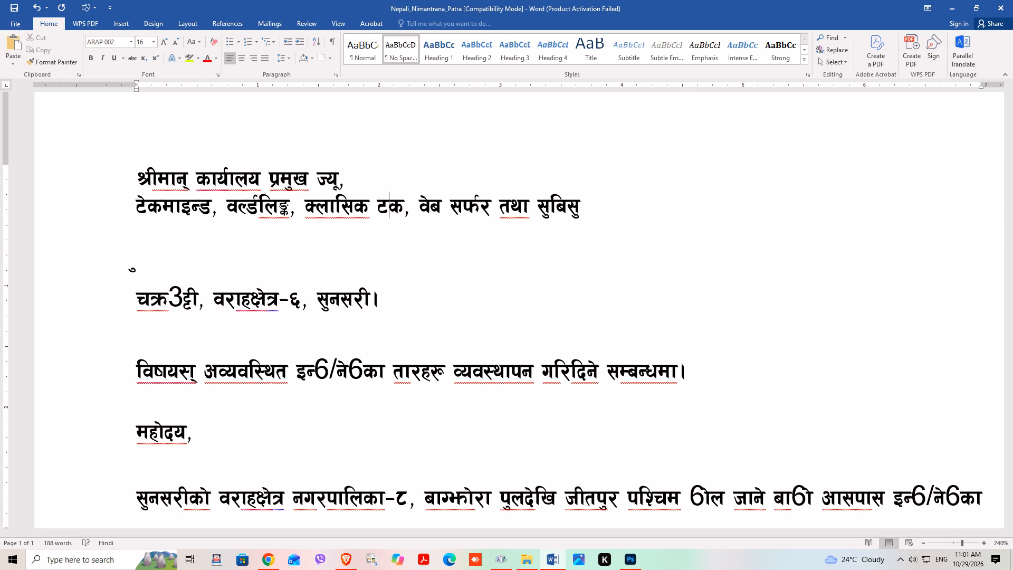
pyautogui.press(']')
pyautogui.click(372, 210)
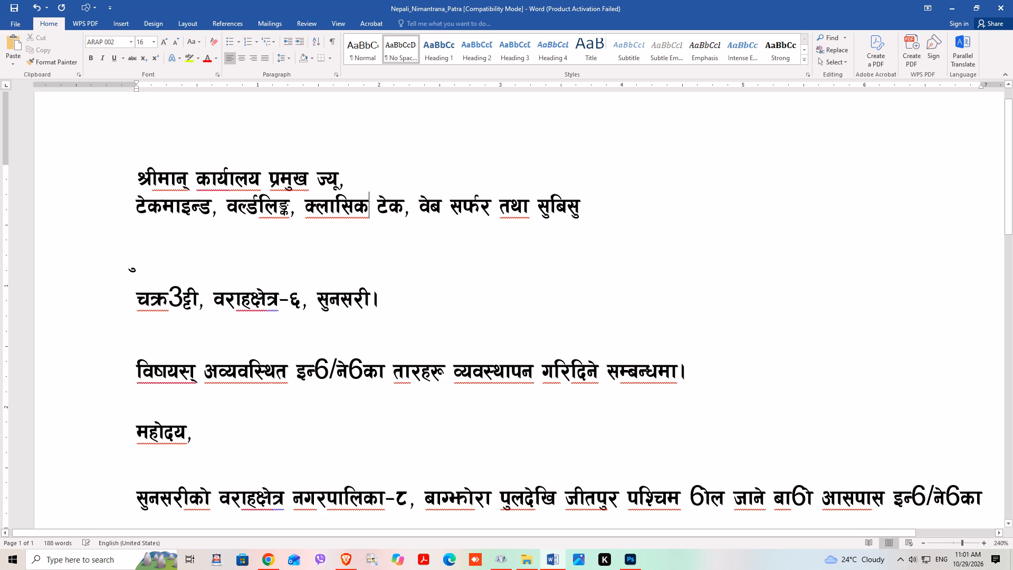
pyautogui.press('Delete')
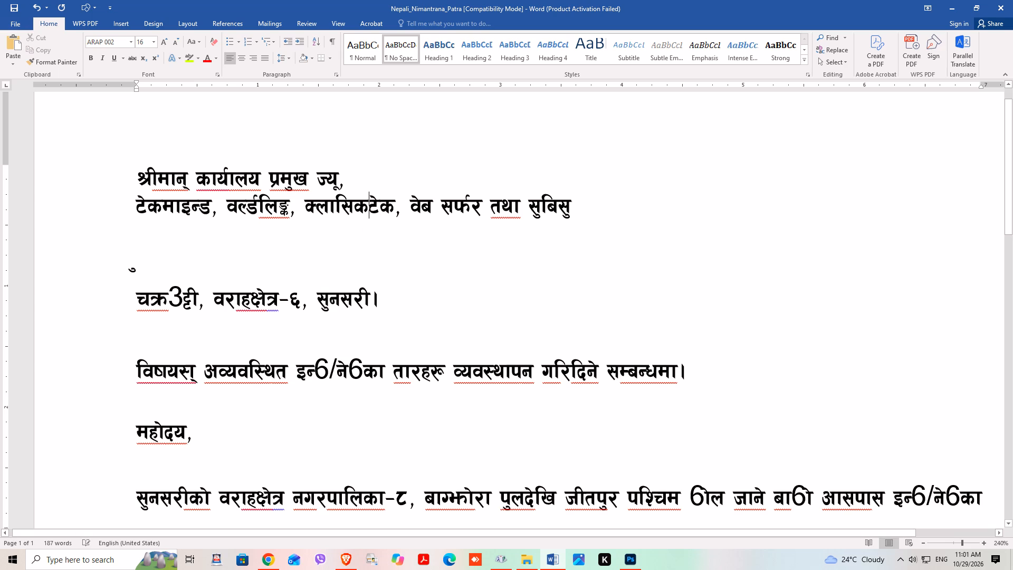
# Join the fourth company name, वेब सर्फर, into the single word वेबसर्फर.
pyautogui.click(434, 204)
pyautogui.press('Delete')
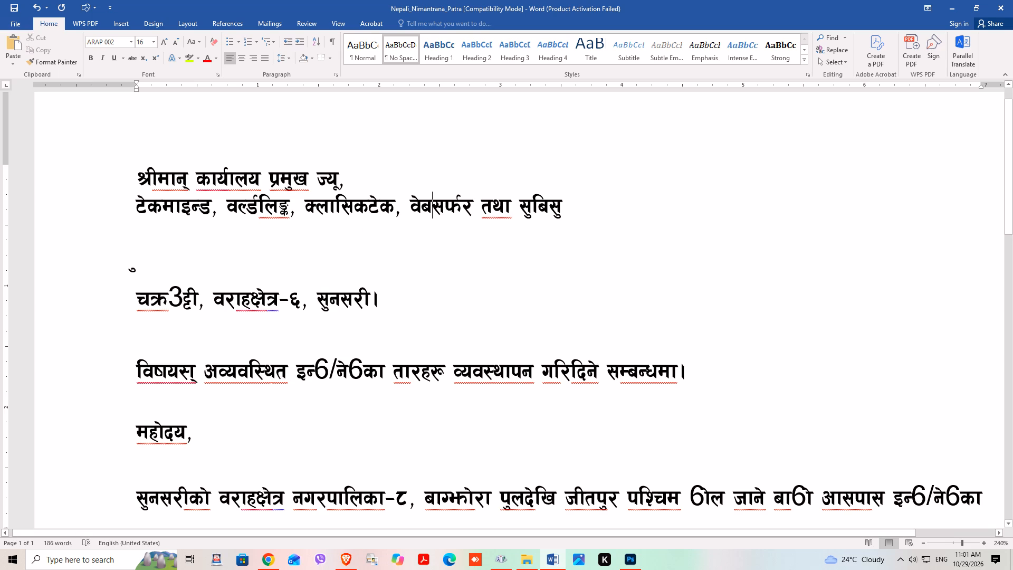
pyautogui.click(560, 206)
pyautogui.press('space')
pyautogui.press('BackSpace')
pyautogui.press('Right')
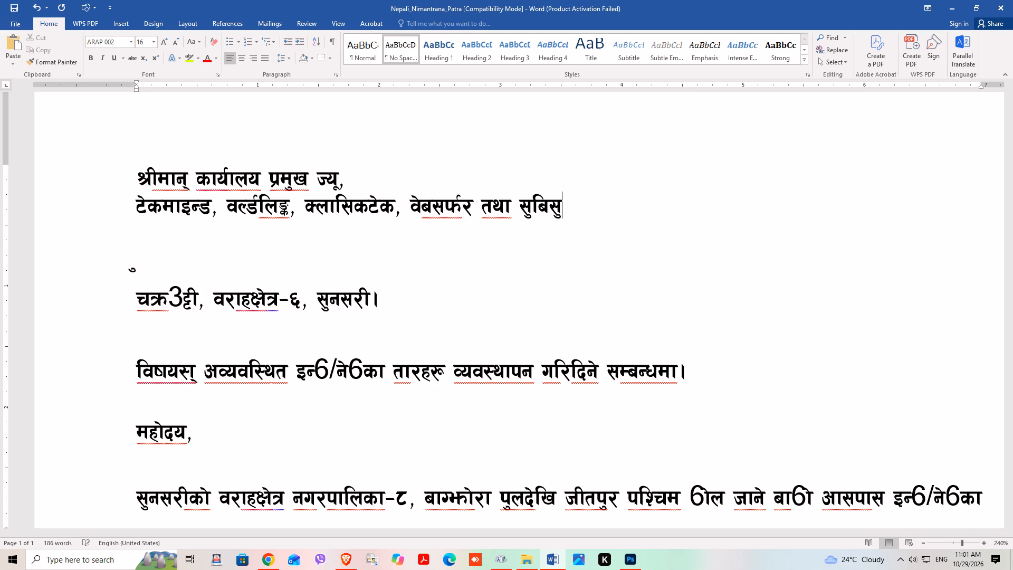
# Add नेट प्रा.लि. after सुबिसु at the end of the company list.
pyautogui.press('space')
pyautogui.write('g')
pyautogui.write(']6 k')
pyautogui.write('|f')
pyautogui.write('=ln=')
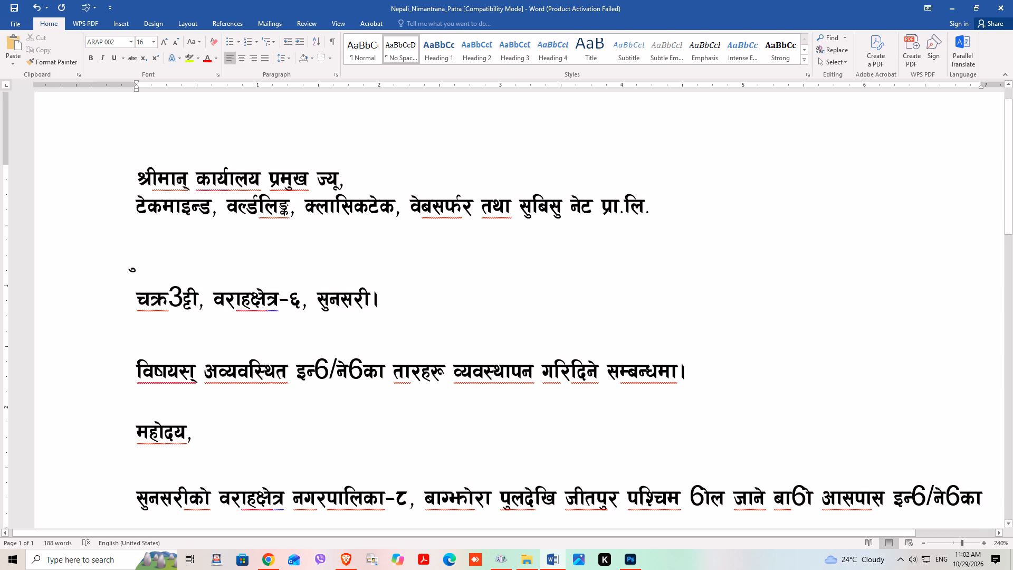
# Remove the blank line and the stray vowel mark between the company list and the address line.
pyautogui.press('Delete')
pyautogui.press('Delete')
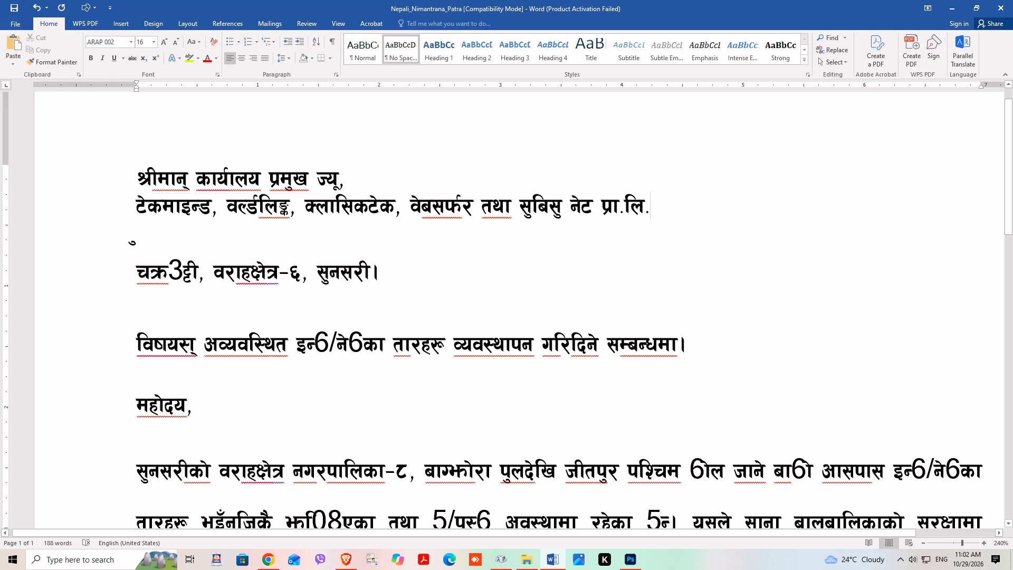
pyautogui.press('Delete')
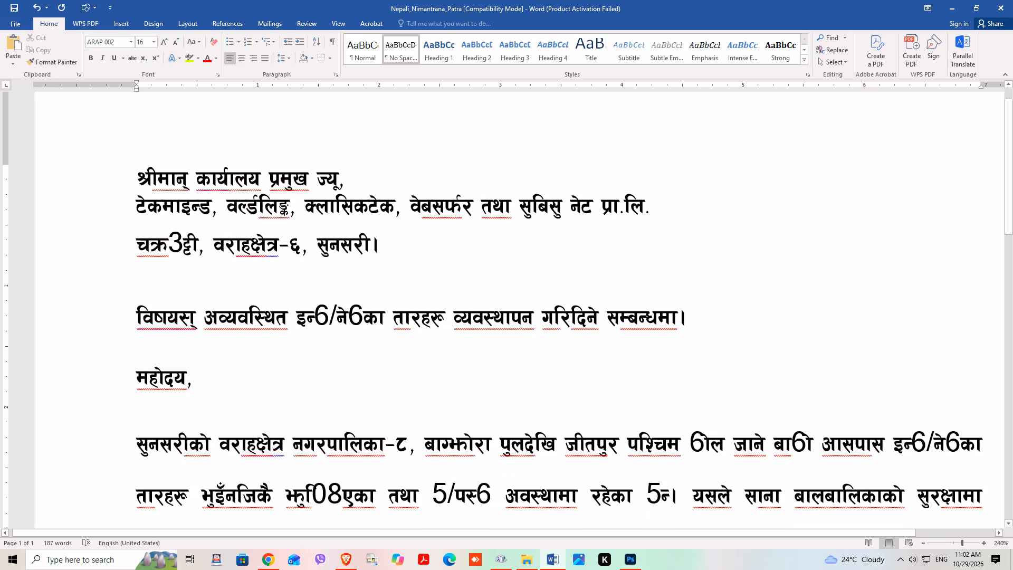
# Delete the garbled place name and its comma before वराहक्षेत्र in the address line.
pyautogui.moveTo(139, 241); pyautogui.dragTo(384, 240)
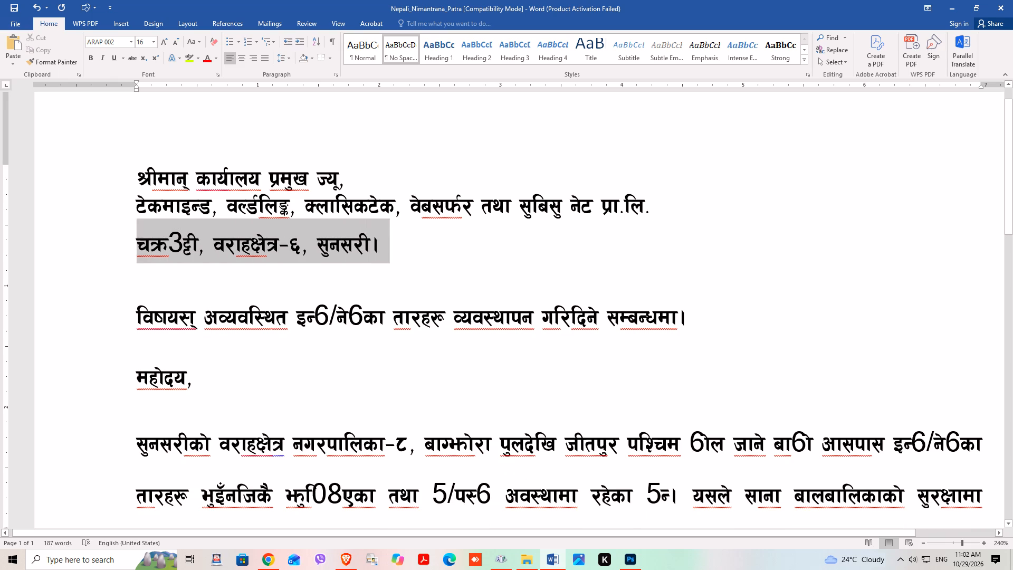
pyautogui.moveTo(384, 240); pyautogui.dragTo(216, 245)
pyautogui.press('Delete')
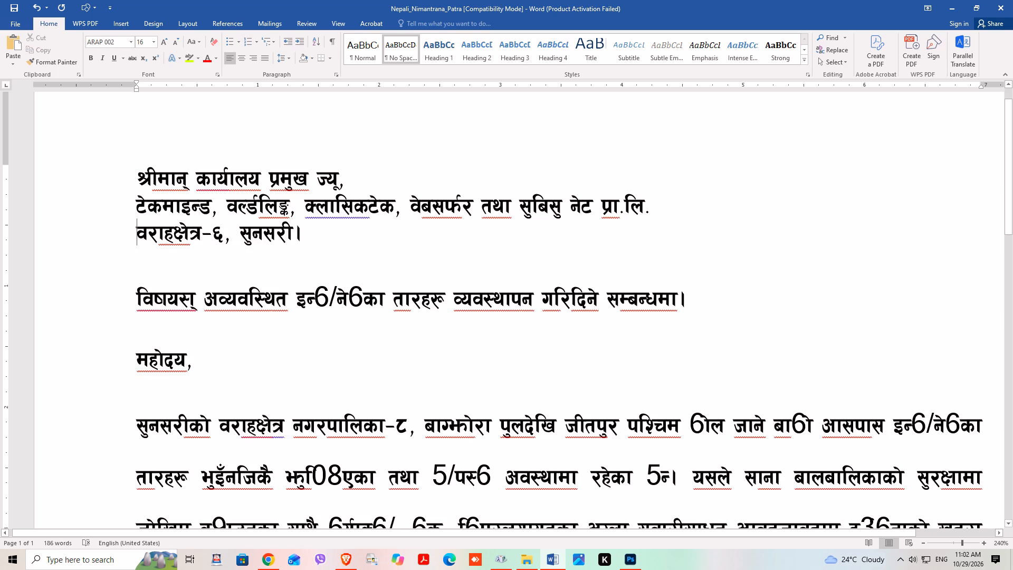
# Insert न.पा. followed by a space between वराहक्षेत्र and the ward number in the address line.
pyautogui.click(223, 232)
pyautogui.press('Left')
pyautogui.press('Left')
pyautogui.press('Left')
pyautogui.press('Right')
pyautogui.press('space')
pyautogui.write('g=')
pyautogui.write('kf')
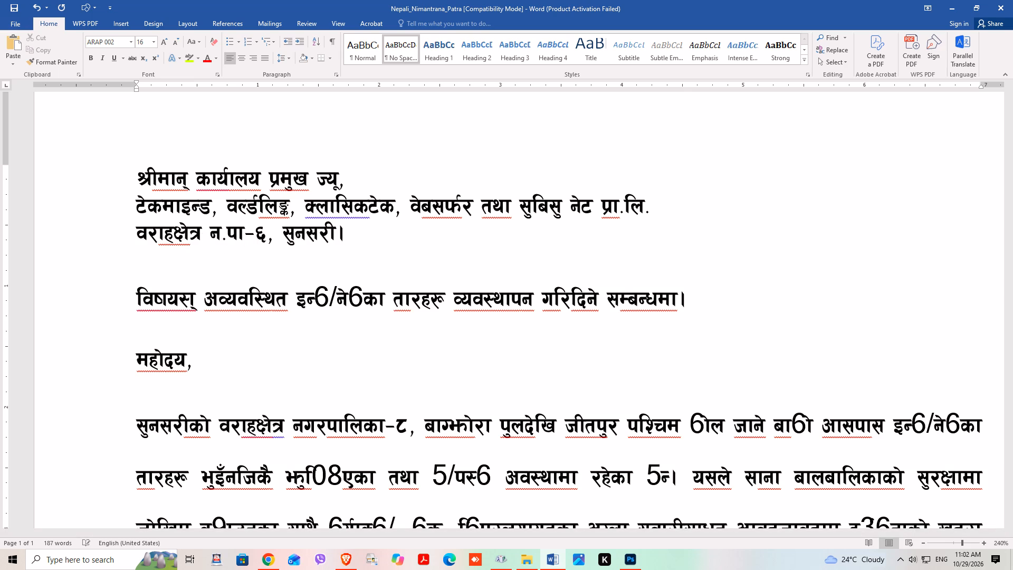
pyautogui.write('=')
pyautogui.press('space')
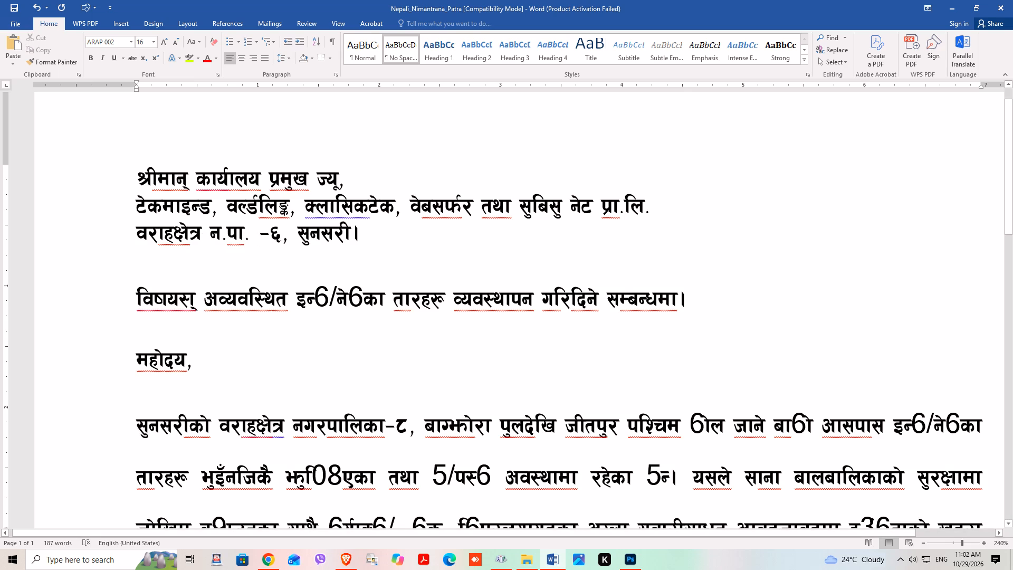
# Replace the stray स् after विषय in the subject line with a spaced colon.
pyautogui.click(180, 297)
pyautogui.press('Delete')
pyautogui.press('Delete')
pyautogui.press('Delete')
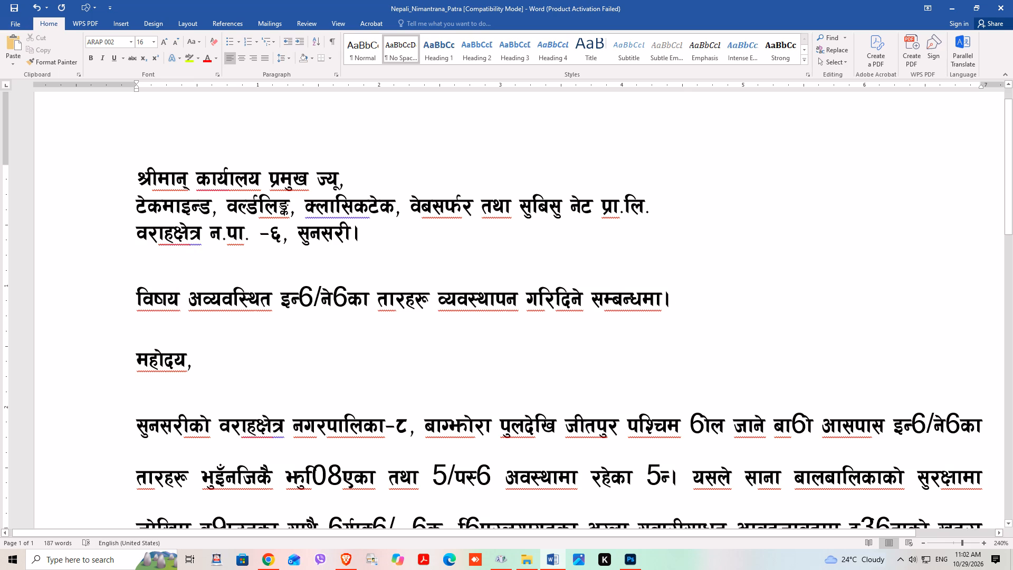
pyautogui.hotkey('shift', ':')
pyautogui.press('BackSpace')
pyautogui.hotkey('shift', 'm')
pyautogui.click(178, 299)
pyautogui.press('space')
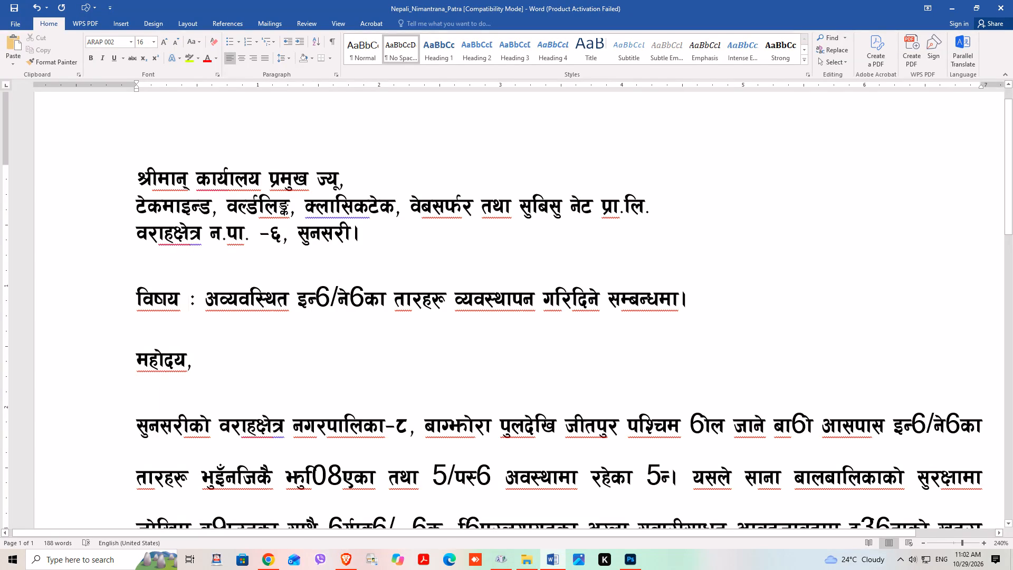
# Correct the garbled word for internet in the subject line to इन्टरनेटका.
pyautogui.click(312, 297)
pyautogui.press('Delete')
pyautogui.press('Delete')
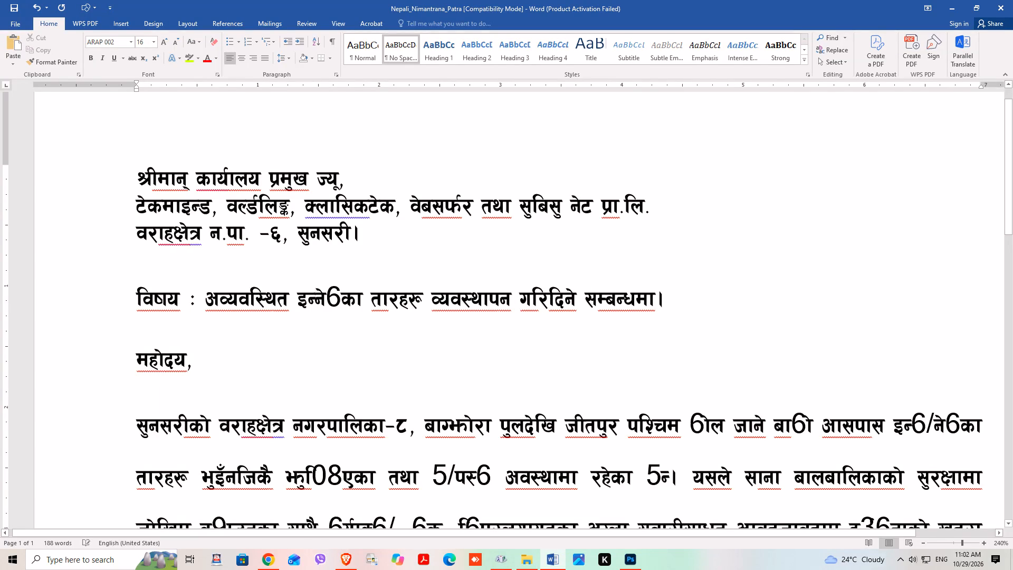
pyautogui.press('6')
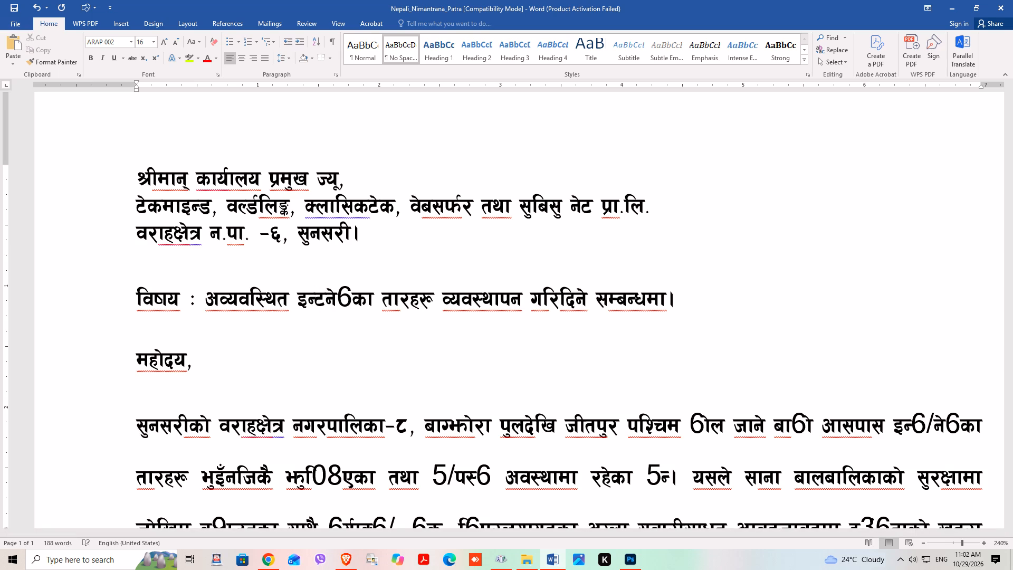
pyautogui.press('/')
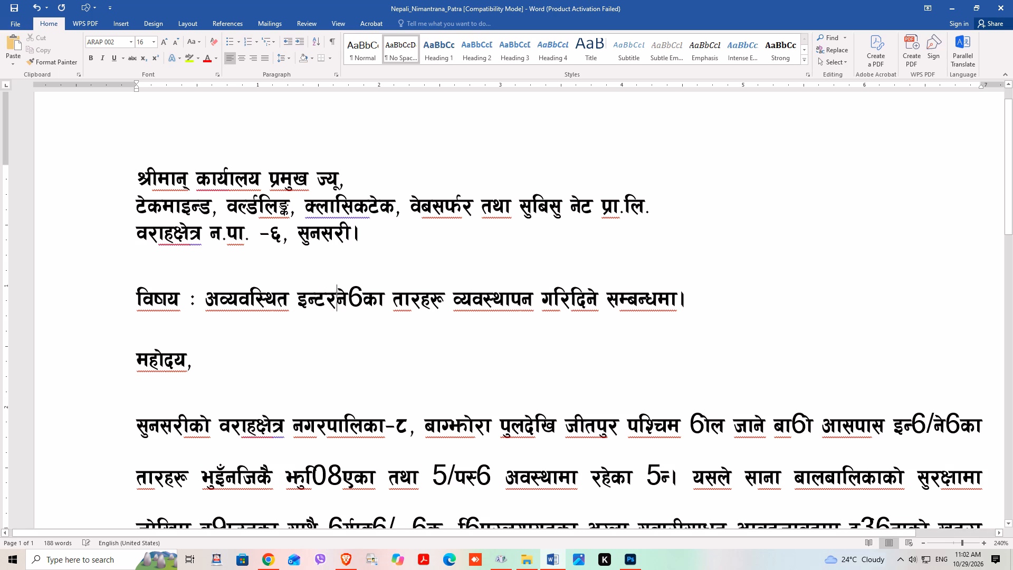
pyautogui.press('Right')
pyautogui.press('Delete')
pyautogui.press('6')
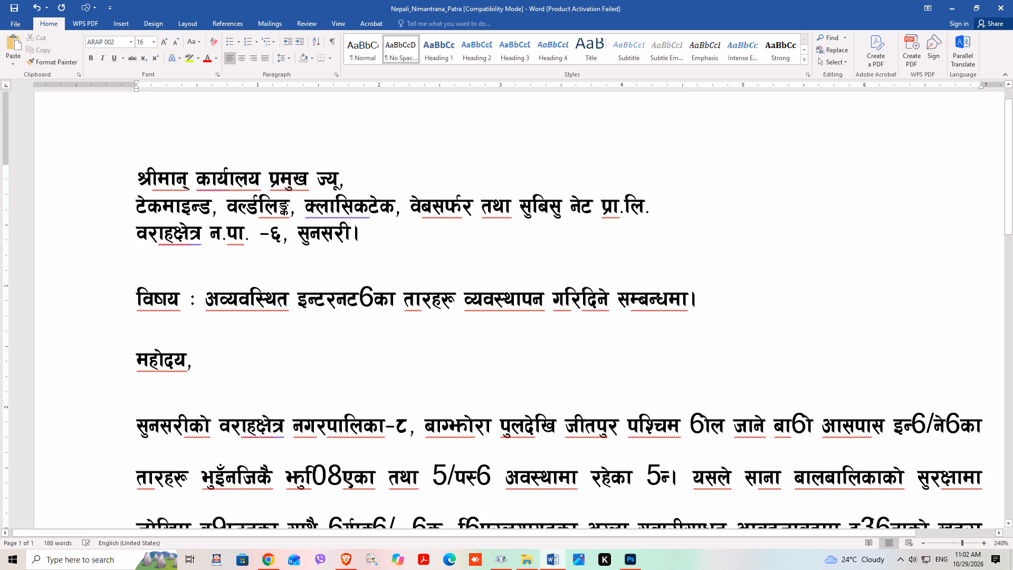
pyautogui.press('Left')
pyautogui.press(']')
pyautogui.press('Right')
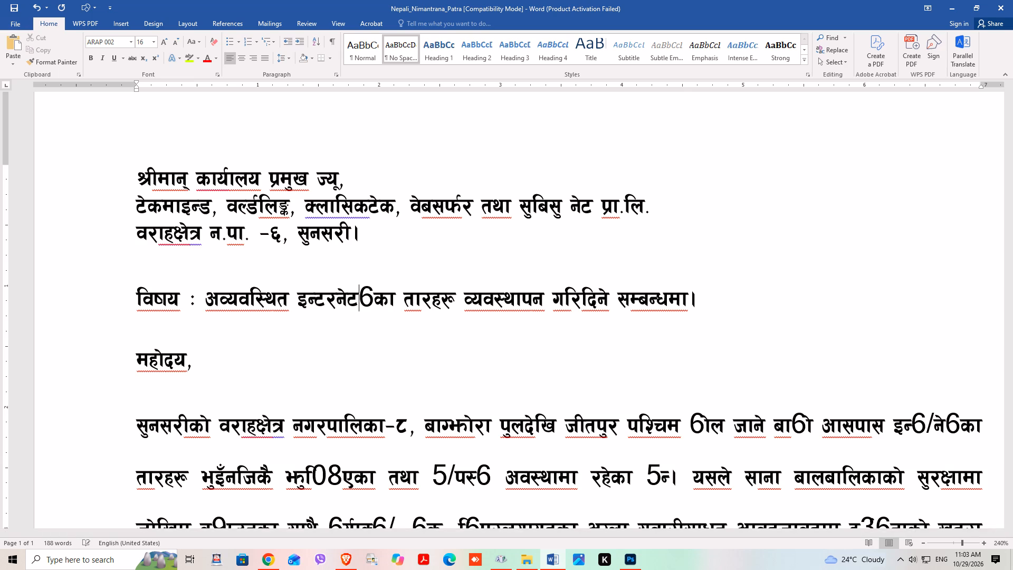
pyautogui.press('Right')
pyautogui.press('BackSpace')
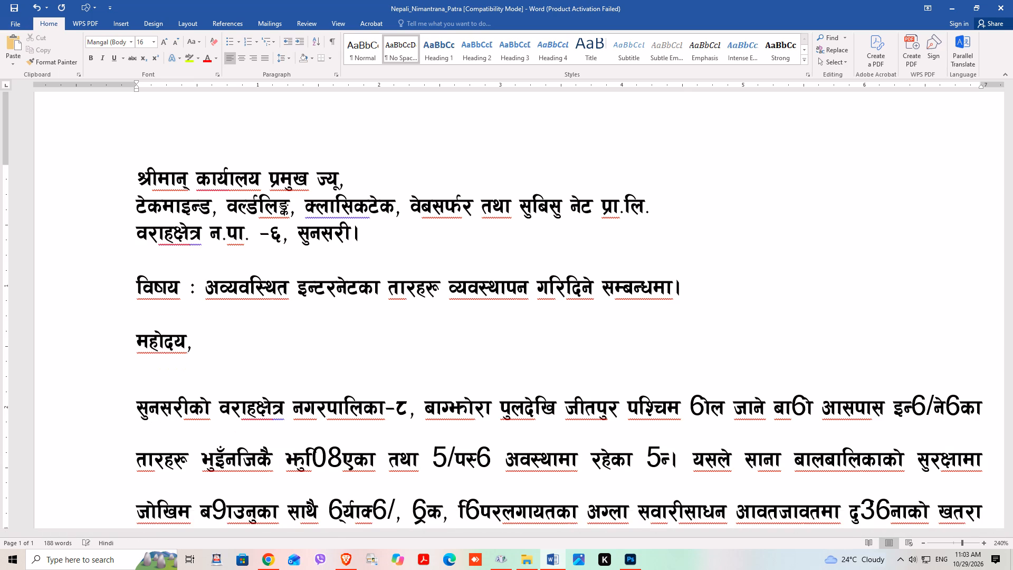
pyautogui.press('Right')
pyautogui.press('Right')
pyautogui.press('Right')
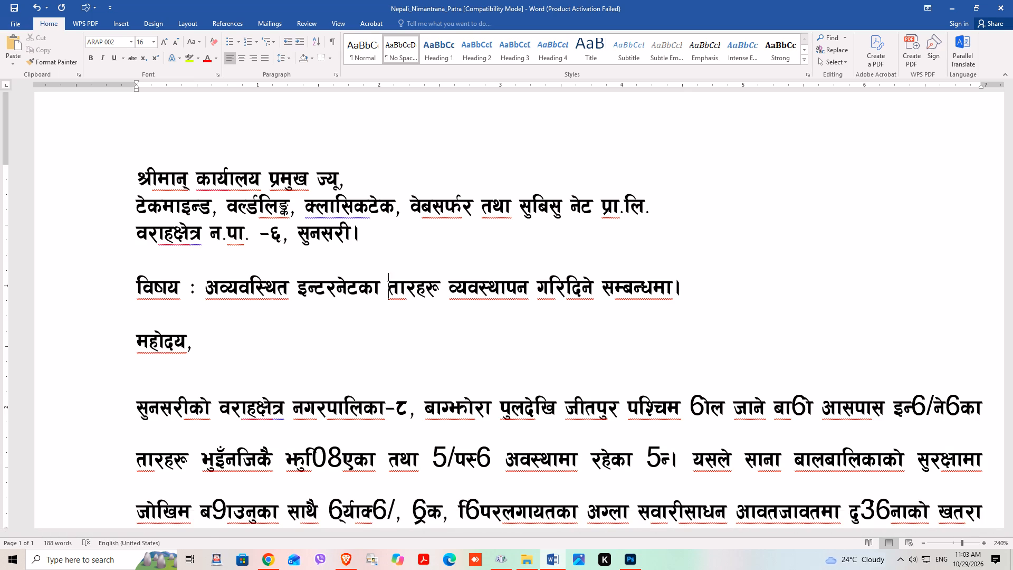
# Move अव्यवस्थित in the subject line so it follows इन्टरनेटका and precedes तारहरू.
pyautogui.moveTo(288, 283); pyautogui.dragTo(250, 282)
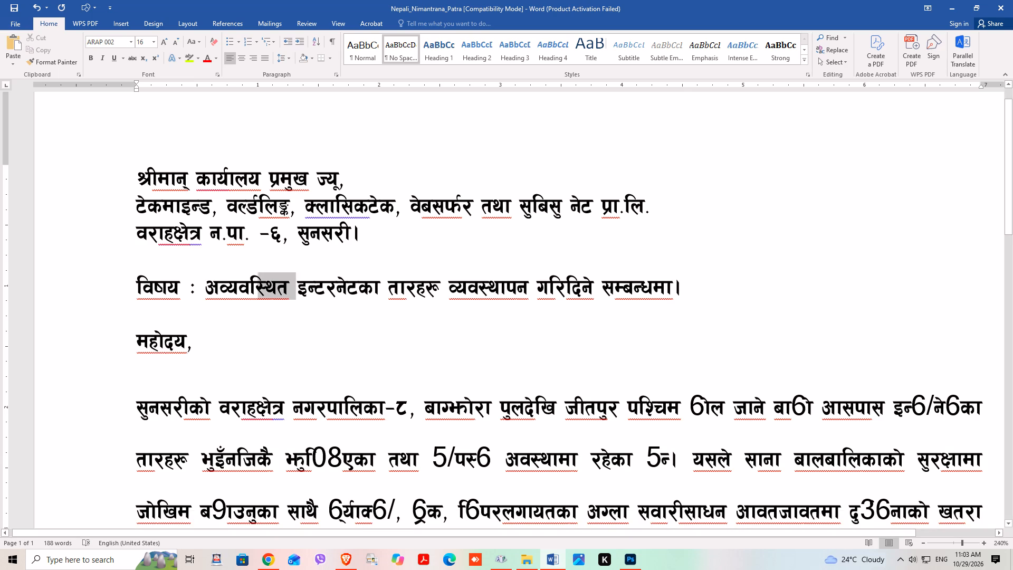
pyautogui.moveTo(250, 282); pyautogui.dragTo(206, 282)
pyautogui.hotkey('ctrl', 'x')
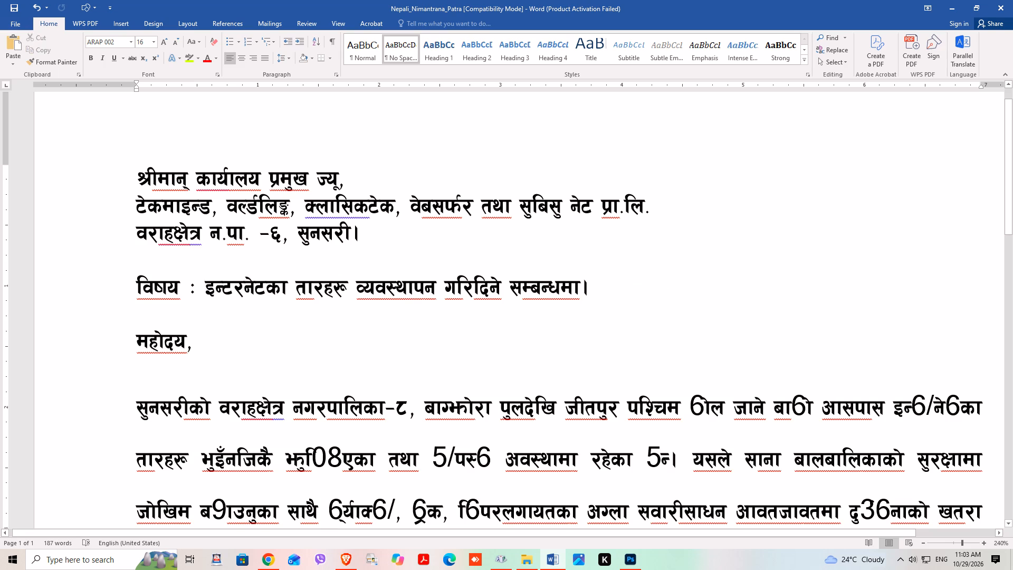
pyautogui.click(298, 283)
pyautogui.hotkey('ctrl', 'v')
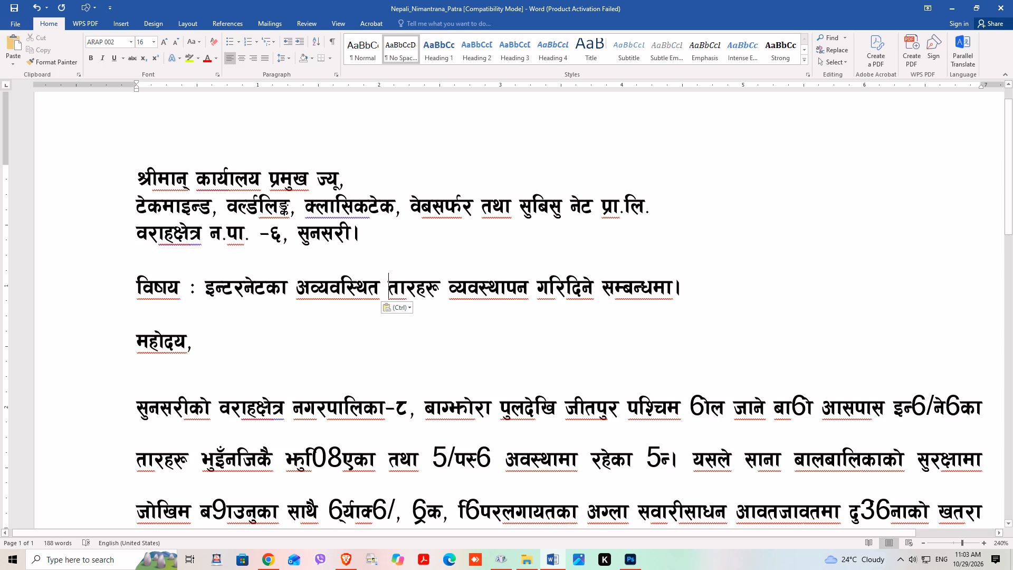
# Centre the whole विषय subject line on the page.
pyautogui.moveTo(135, 282); pyautogui.dragTo(671, 272)
pyautogui.moveTo(671, 272); pyautogui.dragTo(680, 278)
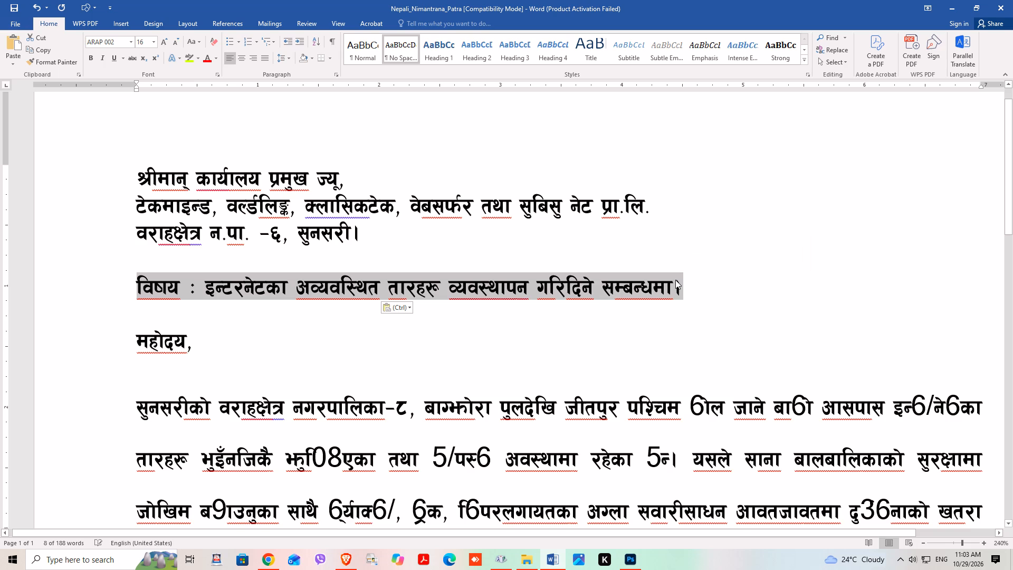
pyautogui.hotkey('ctrl', 'e')
# Remove the blank line between the salutation महोदय, and the first body paragraph.
pyautogui.click(297, 350)
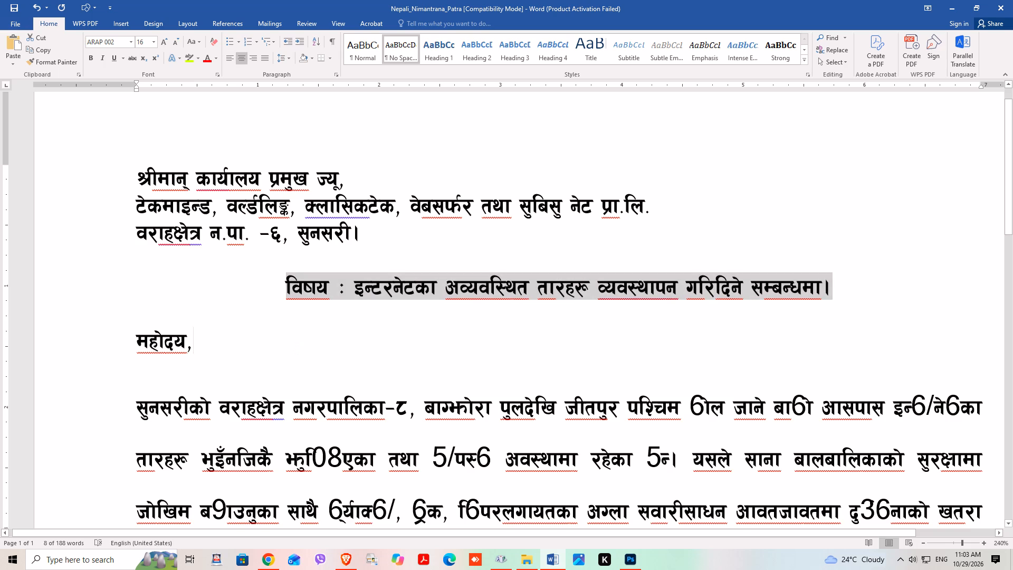
pyautogui.press('Delete')
# Insert the word यस and a space before सुनसरीको at the start of the first body paragraph.
pyautogui.scroll(-3, 247, 383)
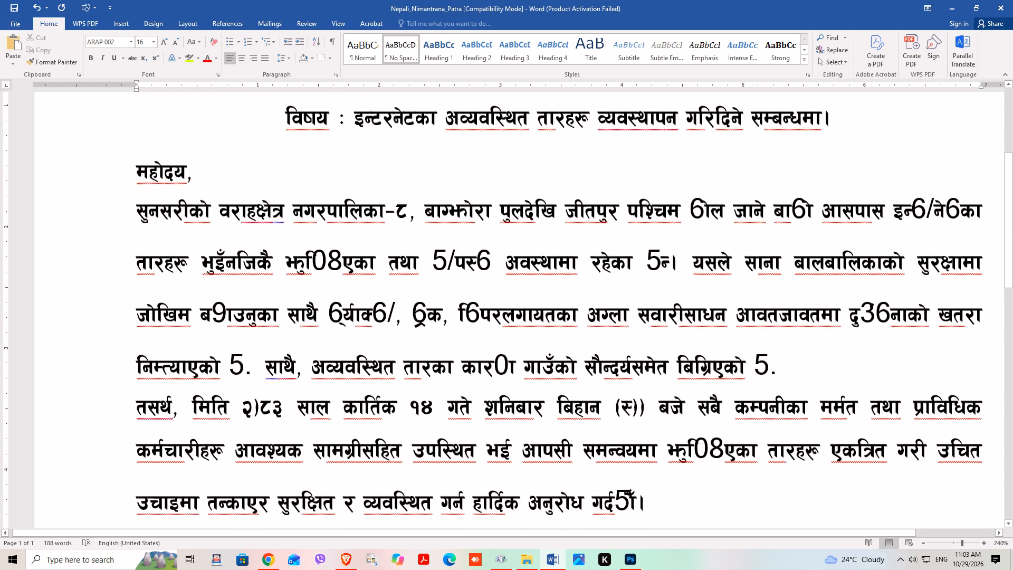
pyautogui.click(134, 197)
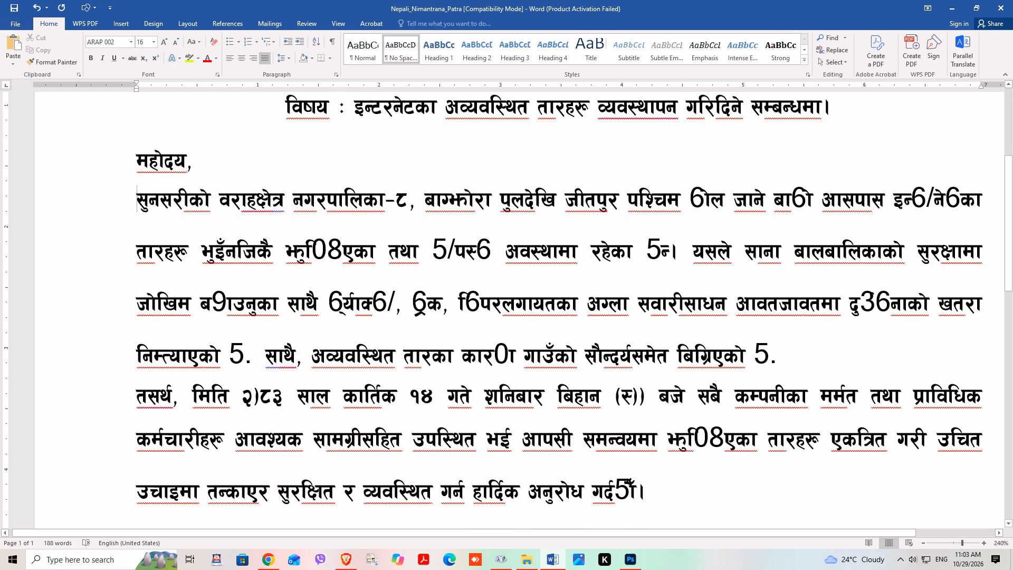
pyautogui.write("o'")
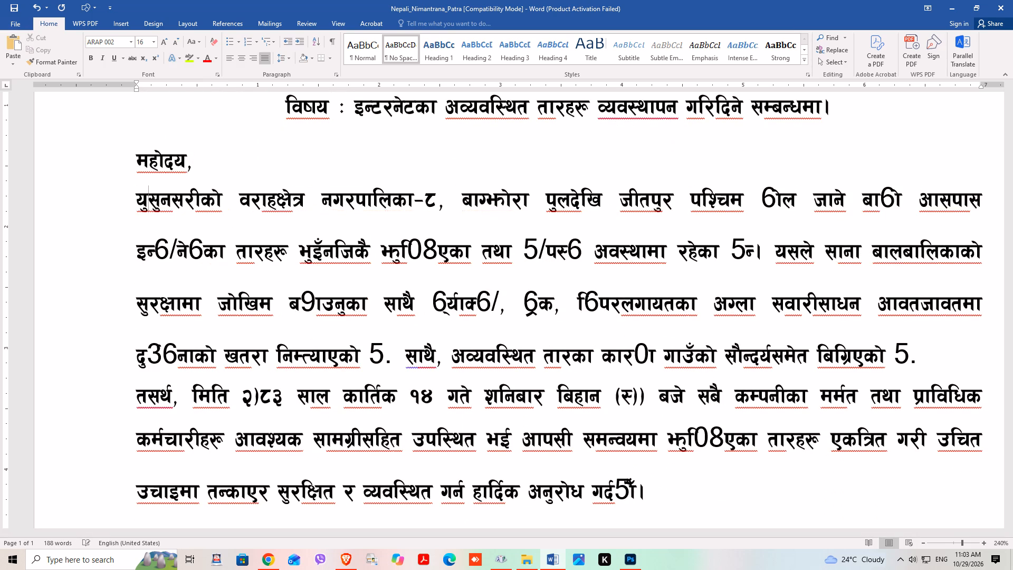
pyautogui.press('BackSpace')
pyautogui.press("'")
pyautogui.press('BackSpace')
pyautogui.press("'")
pyautogui.press('BackSpace')
pyautogui.press(';')
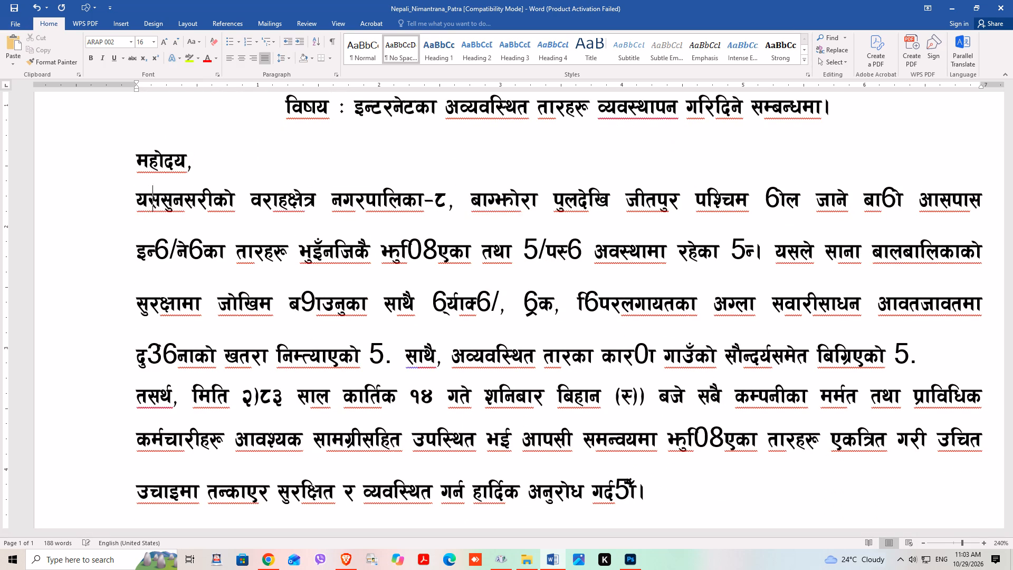
pyautogui.press('space')
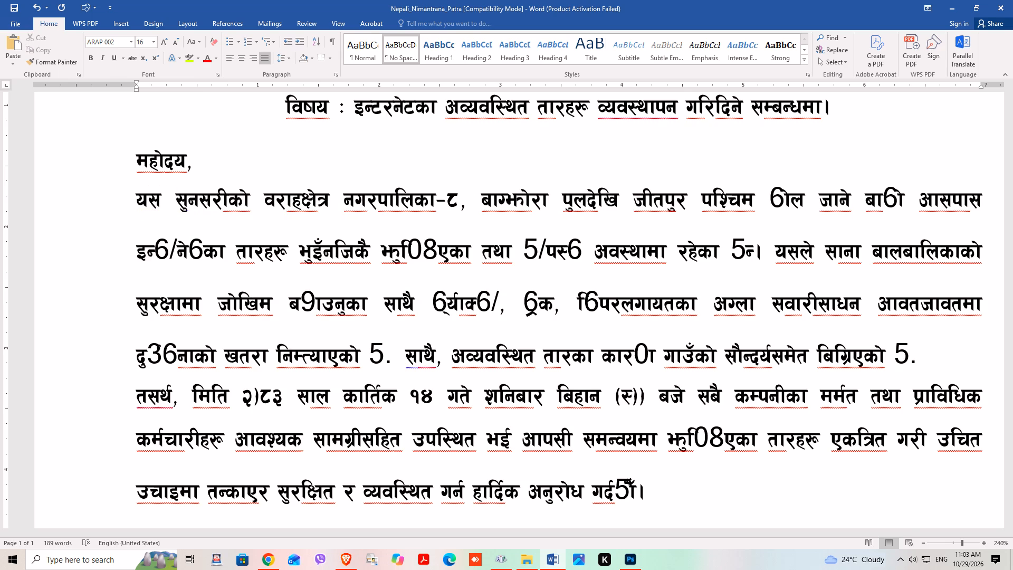
# Move वराहक्षेत्र नगरपालिका to directly after यस in the first body paragraph and add को plus a space to it.
pyautogui.moveTo(267, 197); pyautogui.dragTo(427, 189)
pyautogui.hotkey('ctrl', 'x')
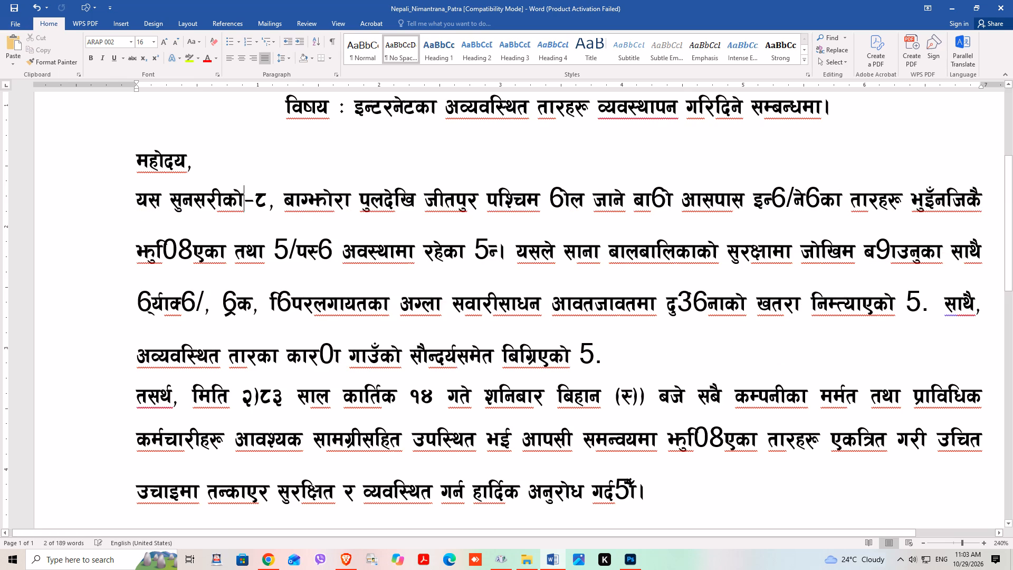
pyautogui.click(168, 196)
pyautogui.hotkey('ctrl', 'v')
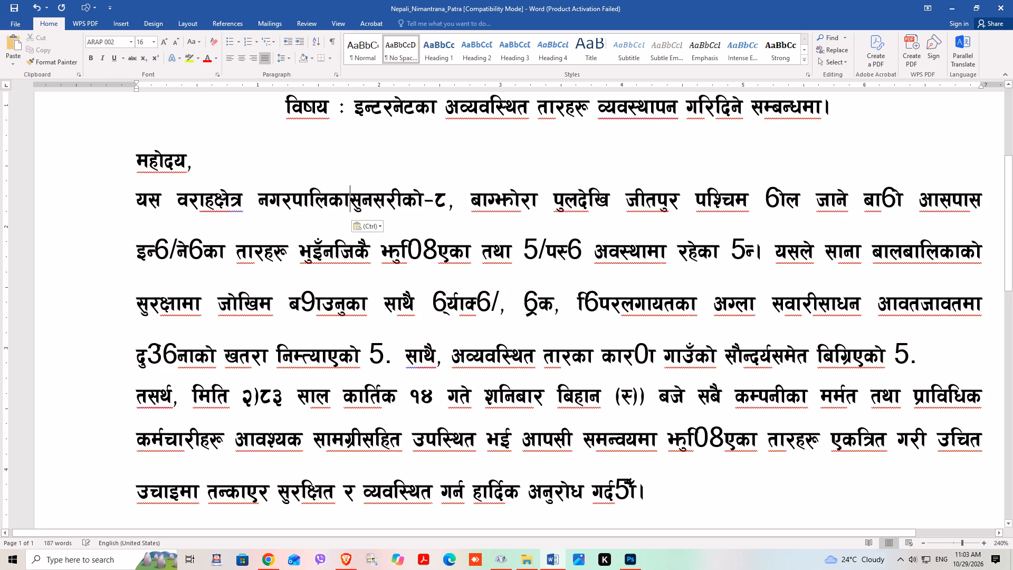
pyautogui.write('sf')
pyautogui.write(']')
pyautogui.press('space')
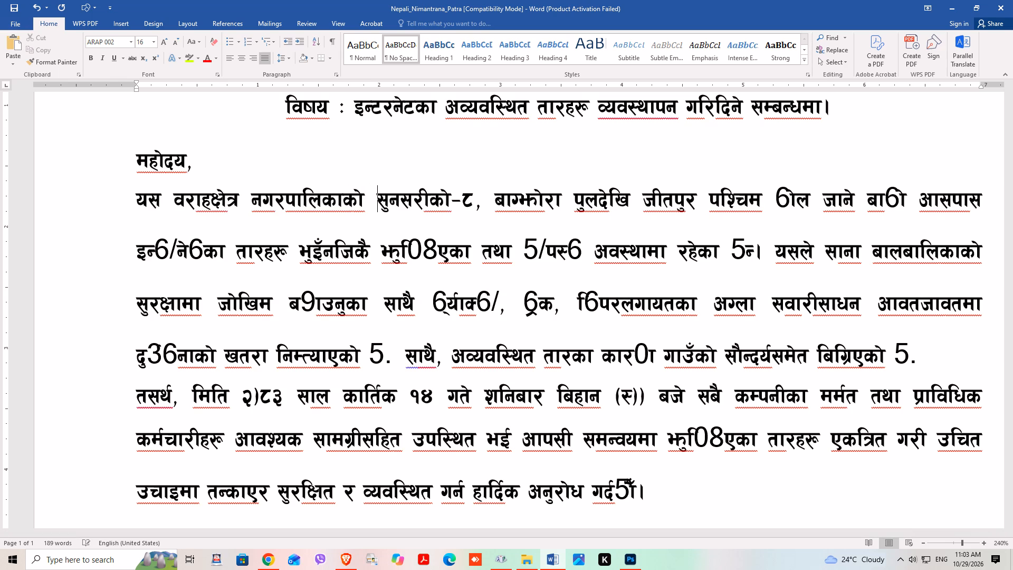
# Replace सुनसरीको before -८ in the first body paragraph with वडा नं., leaving no space before the hyphen.
pyautogui.write('j8f g+=')
pyautogui.press('space')
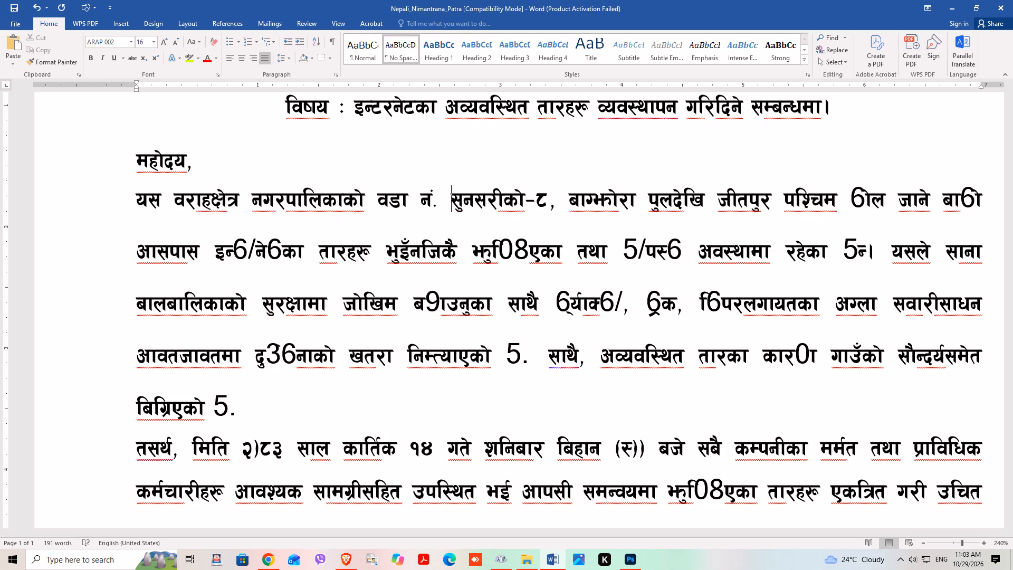
pyautogui.press('Delete')
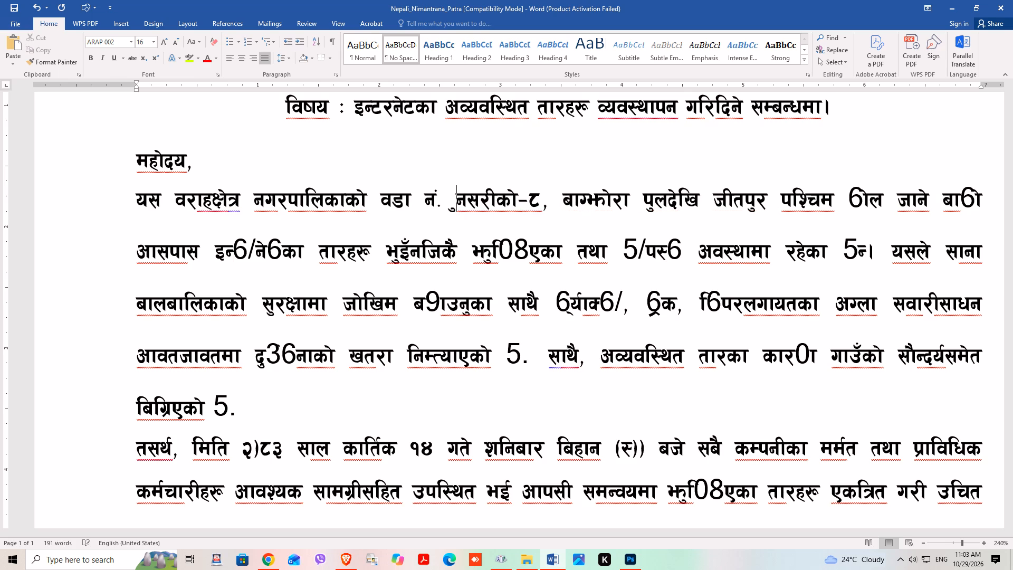
pyautogui.press('Delete')
pyautogui.press('Delete')
pyautogui.press('Delete')
pyautogui.press('Delete')
pyautogui.press('Delete')
pyautogui.press('Delete')
pyautogui.press('Delete')
pyautogui.press('Delete')
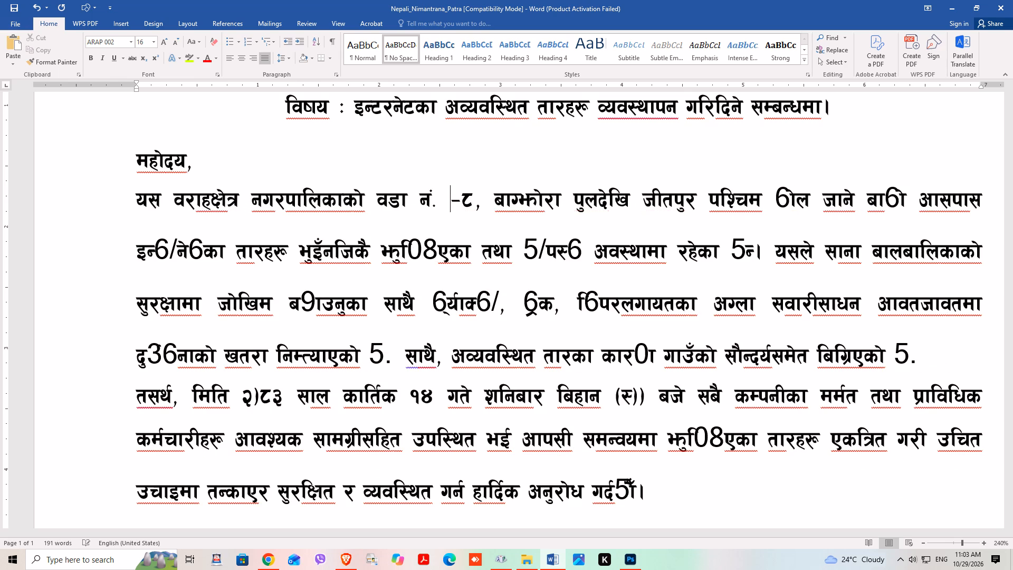
pyautogui.press('BackSpace')
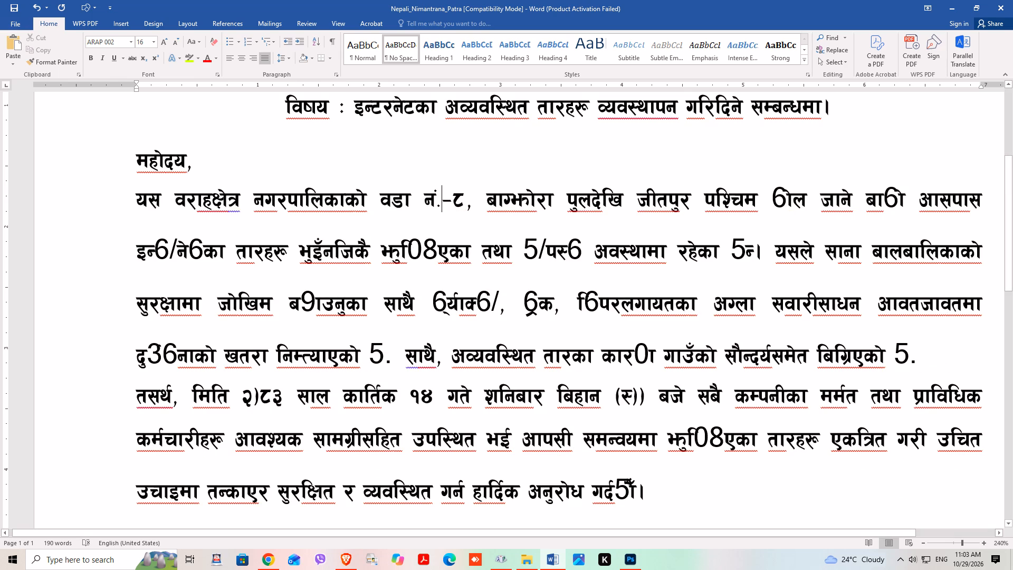
# Separate पुल and देखि with a space in the first body paragraph.
pyautogui.click(590, 196)
pyautogui.press('space')
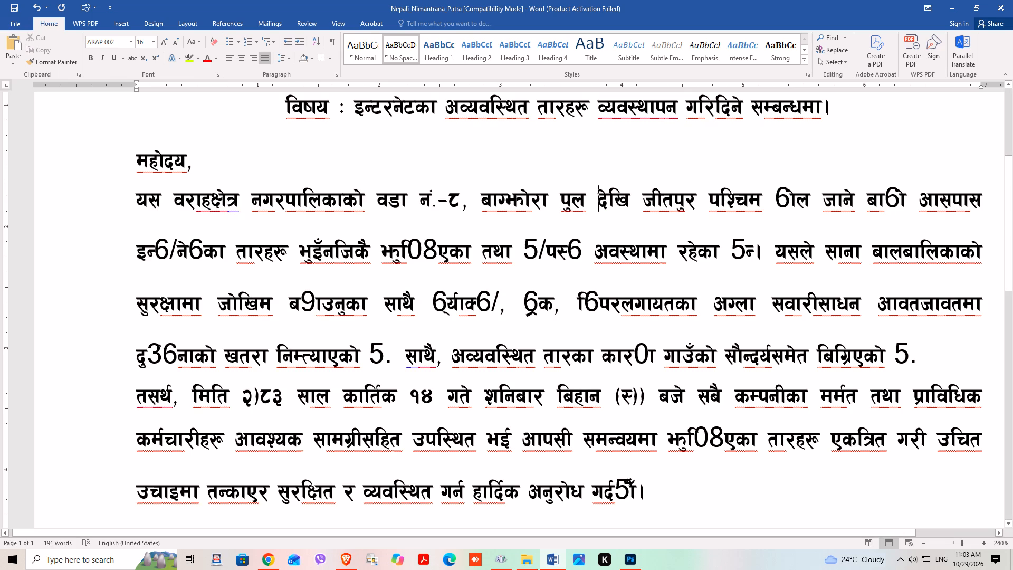
# Replace the garbled 6 with ट in the words टोल and बाटो on the first line of the body.
pyautogui.click(772, 199)
pyautogui.press('Delete')
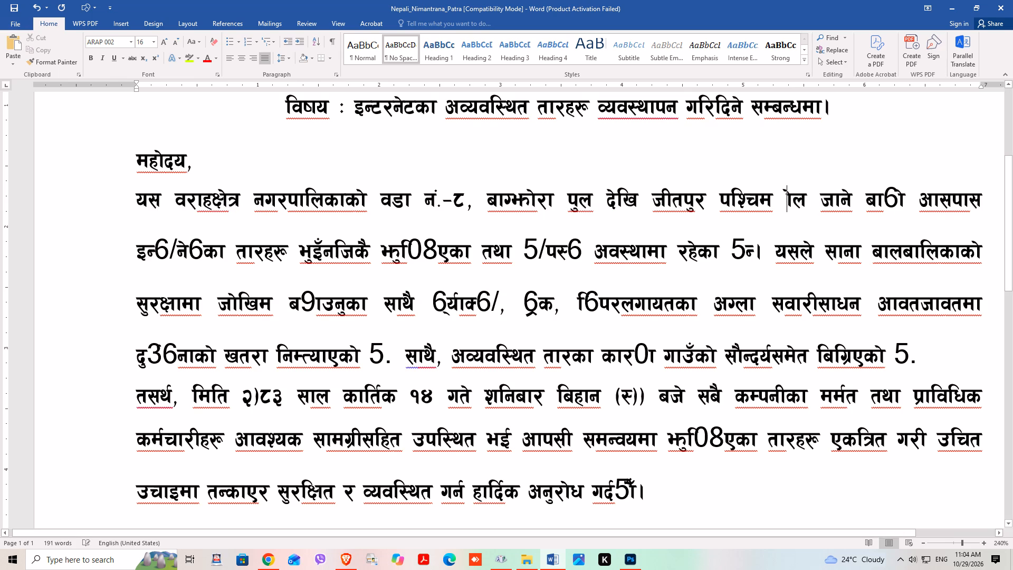
pyautogui.press('6')
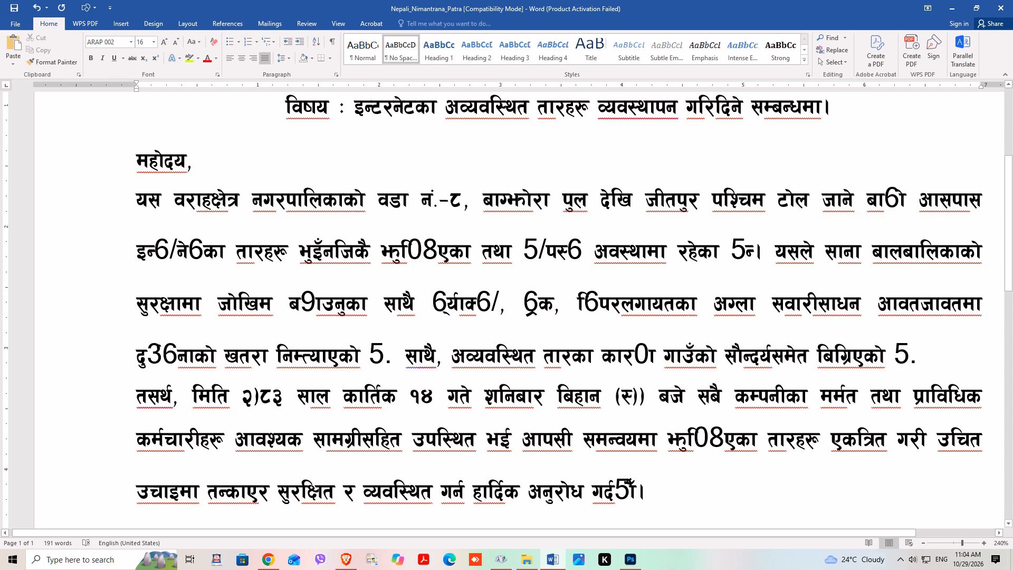
pyautogui.click(882, 199)
pyautogui.press('Delete')
pyautogui.press('6')
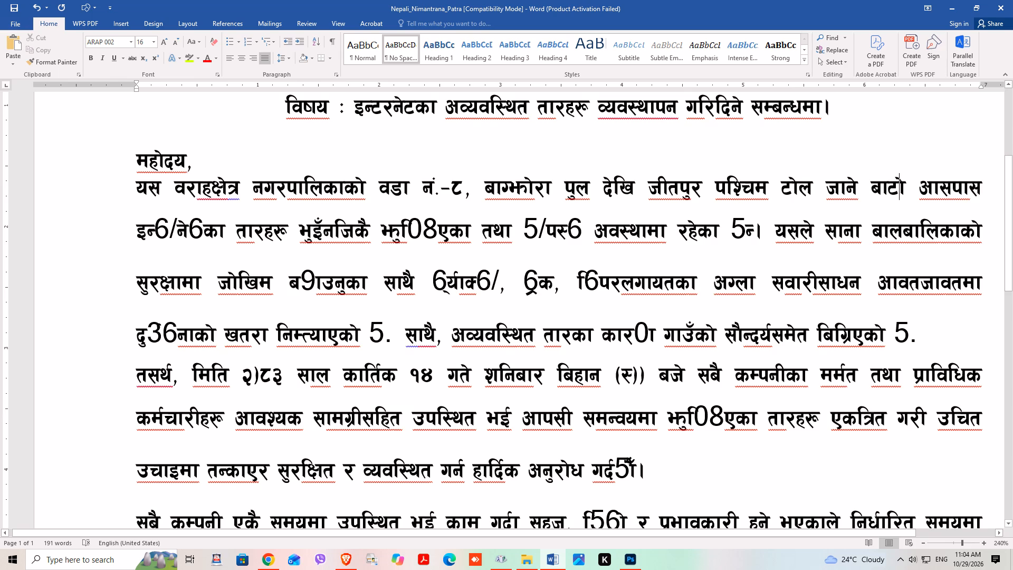
# Extend आसपास to आसपासमा and insert रहेका पोलहरुमा after it in the first body paragraph.
pyautogui.click(135, 230)
pyautogui.click(982, 187)
pyautogui.write('df')
pyautogui.press('space')
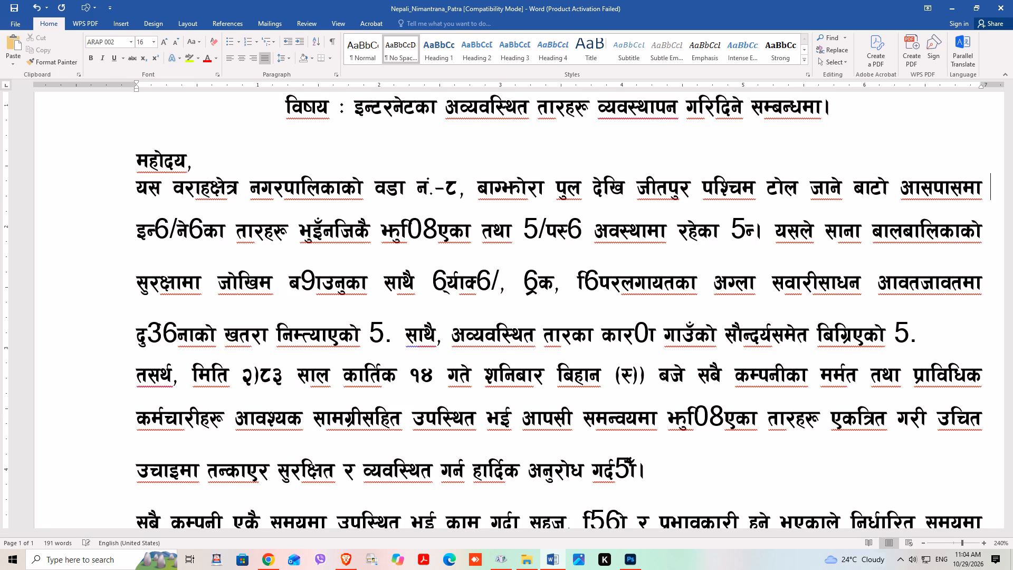
pyautogui.write('/x]sf')
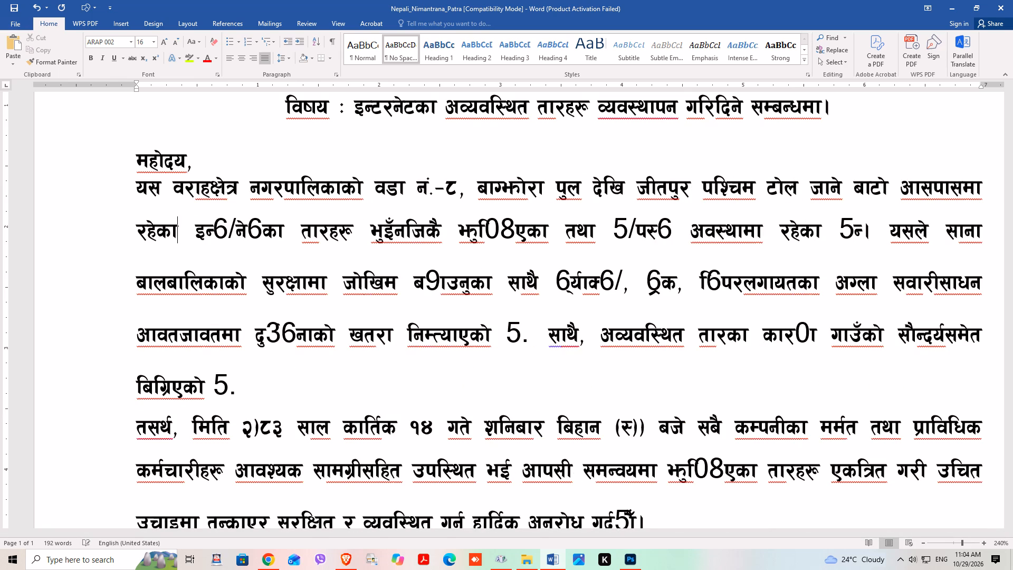
pyautogui.press('space')
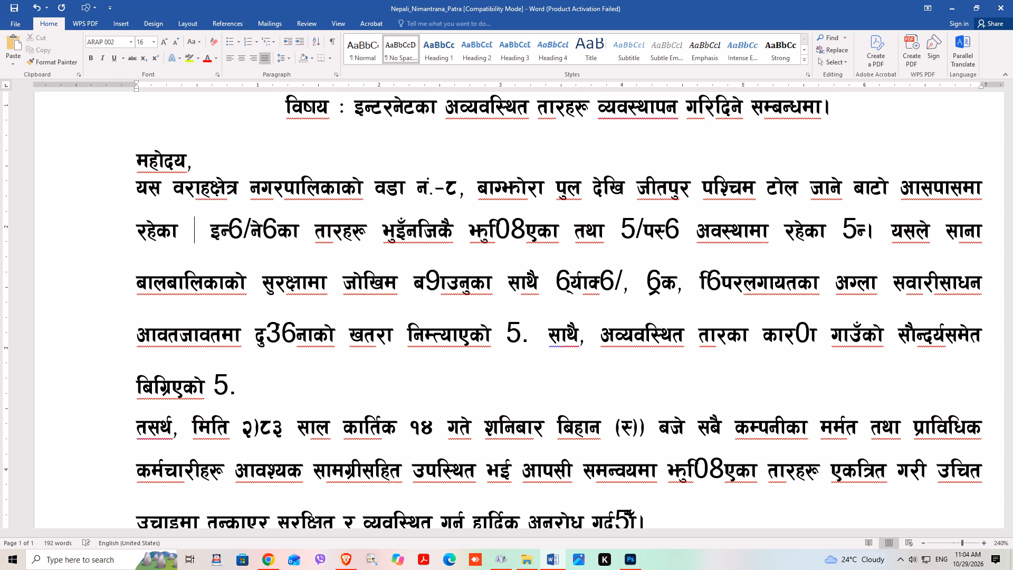
pyautogui.write('kf]')
pyautogui.write('nx?df')
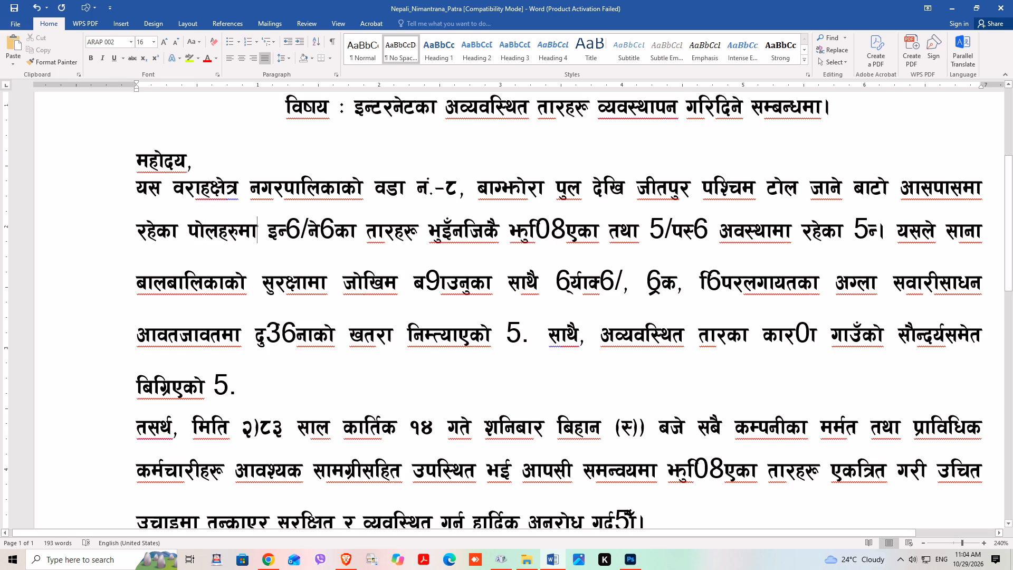
# Correct the garbled word after पोलहरुमा so it reads इन्टरनेटका.
pyautogui.click(286, 227)
pyautogui.press('Delete')
pyautogui.press('Delete')
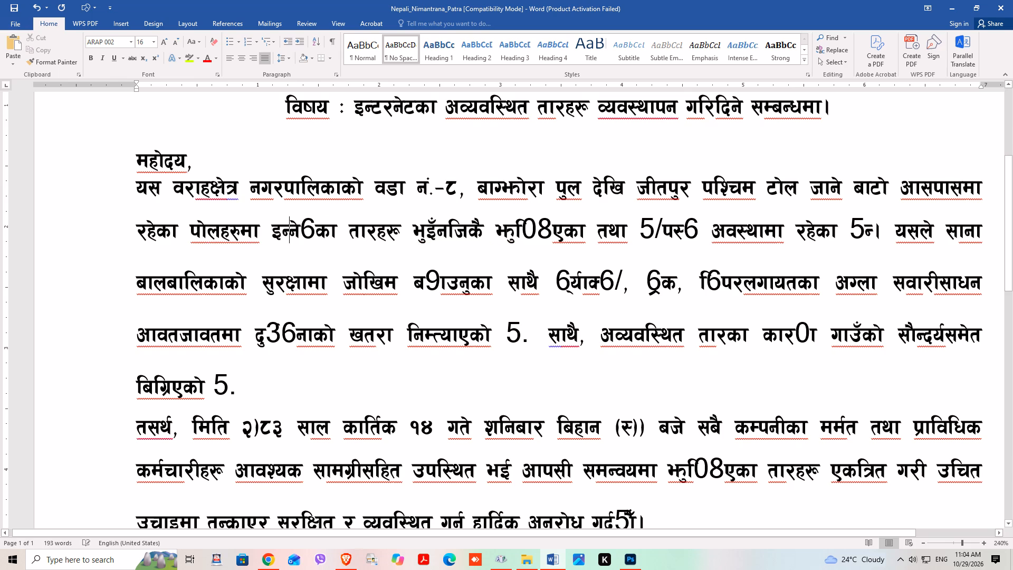
pyautogui.press('6')
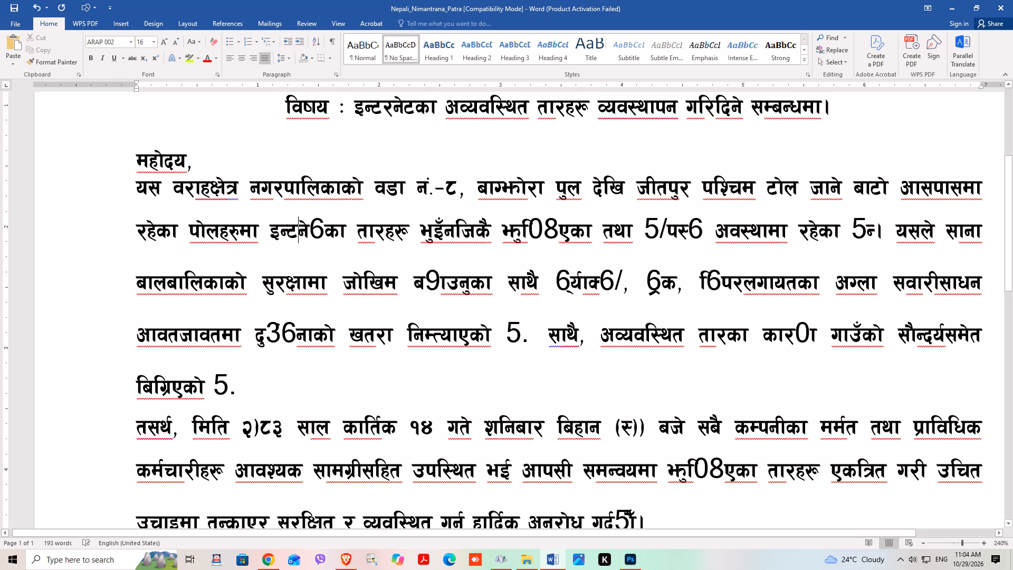
pyautogui.press('/')
pyautogui.press('Right')
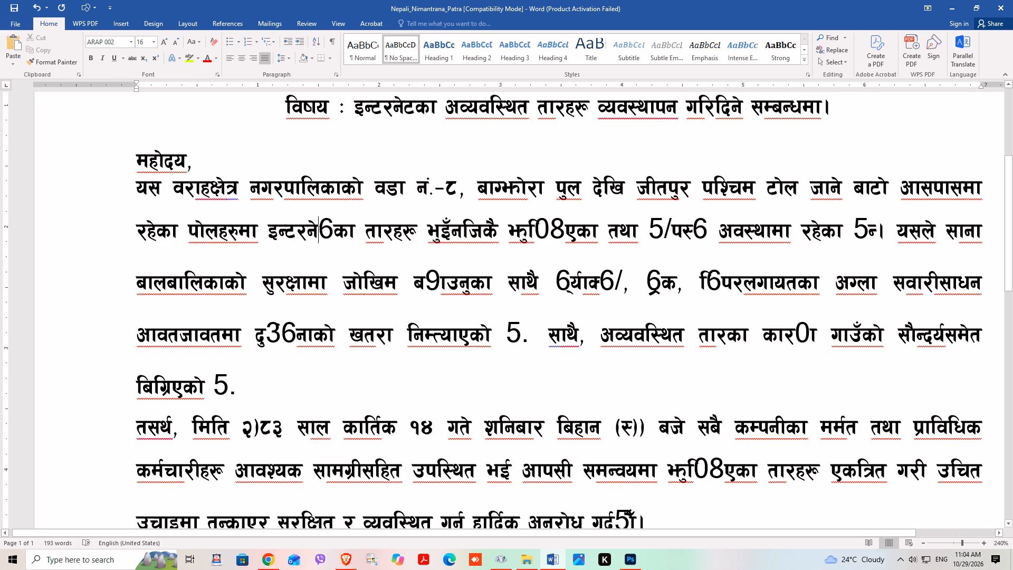
pyautogui.press('Delete')
pyautogui.press('6')
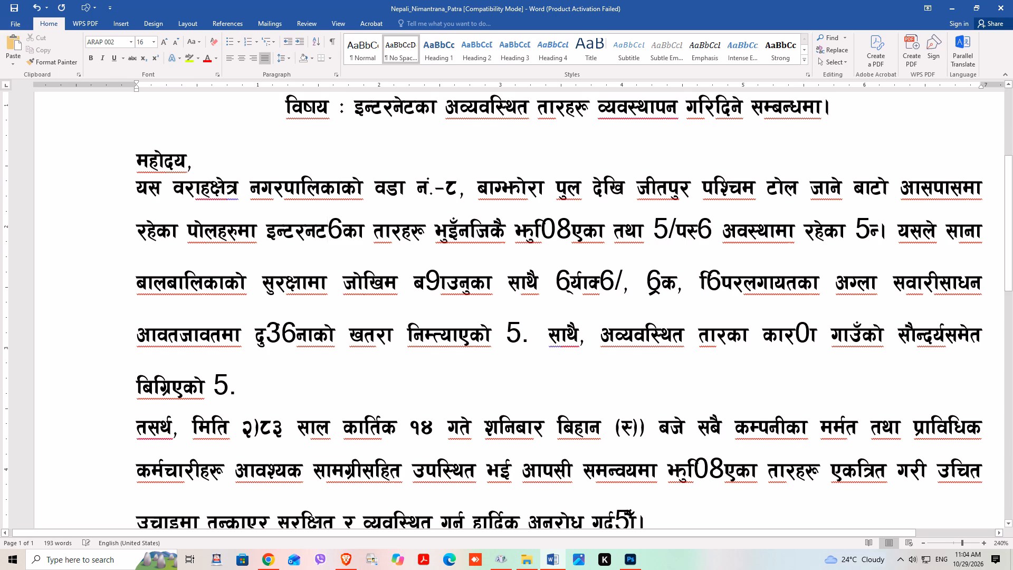
pyautogui.press('Left')
pyautogui.press(']')
pyautogui.press('Right')
pyautogui.press('Right')
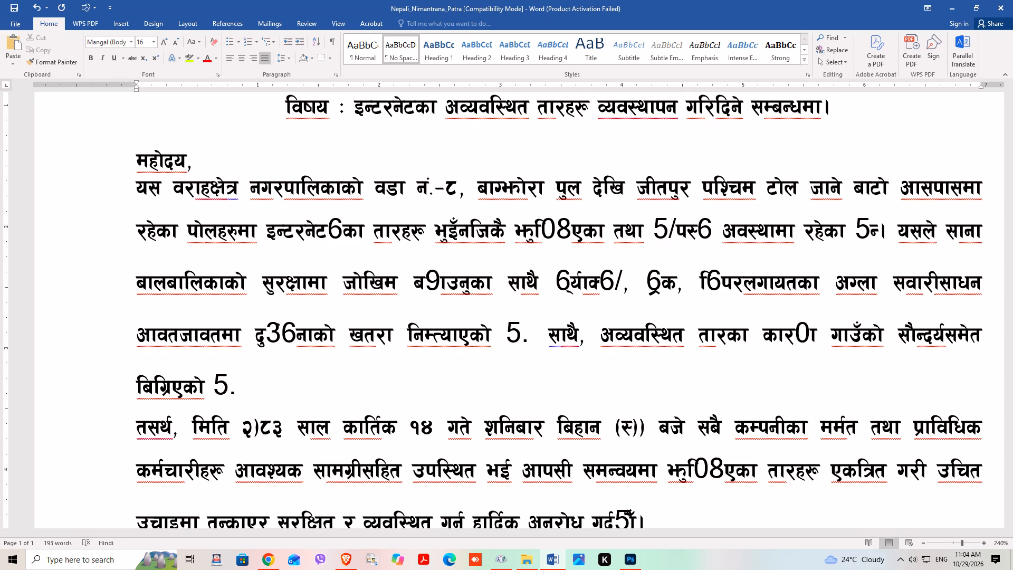
pyautogui.press('BackSpace')
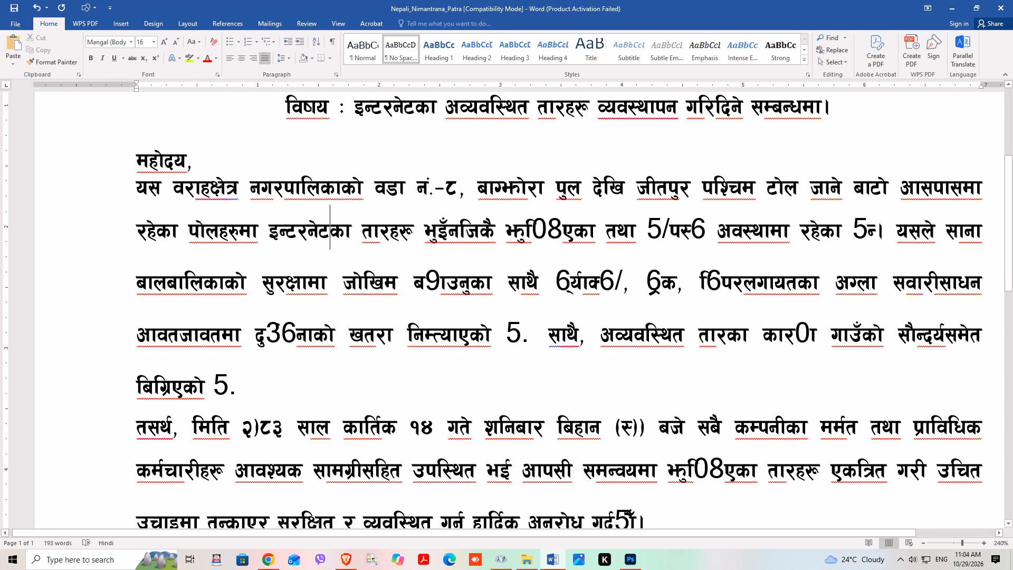
# Correct the garbled word after भुइँनजिकै in the first body paragraph so it reads झुण्डिएका.
pyautogui.click(558, 228)
pyautogui.press('BackSpace')
pyautogui.press('BackSpace')
pyautogui.press('BackSpace')
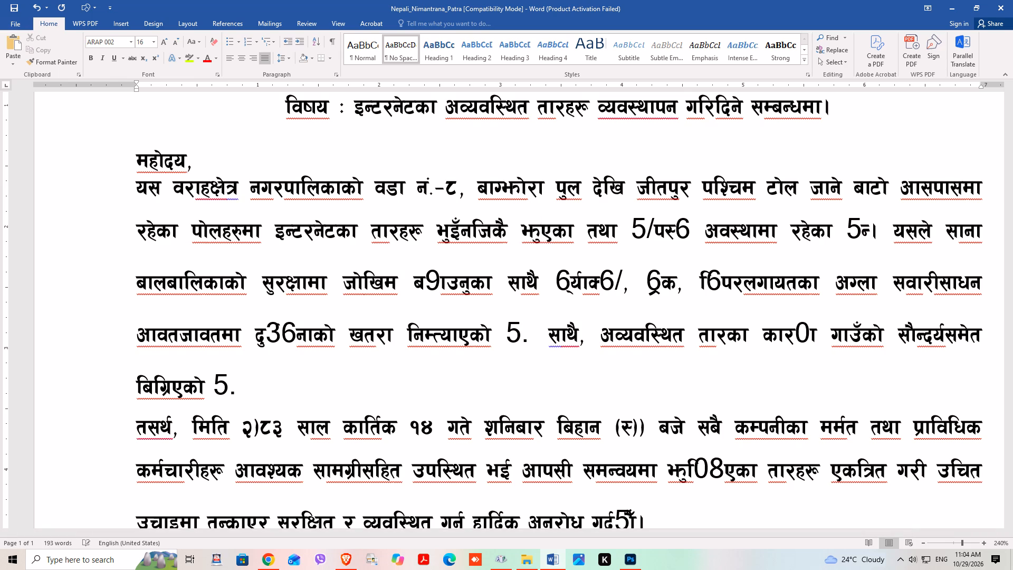
pyautogui.write('l0')
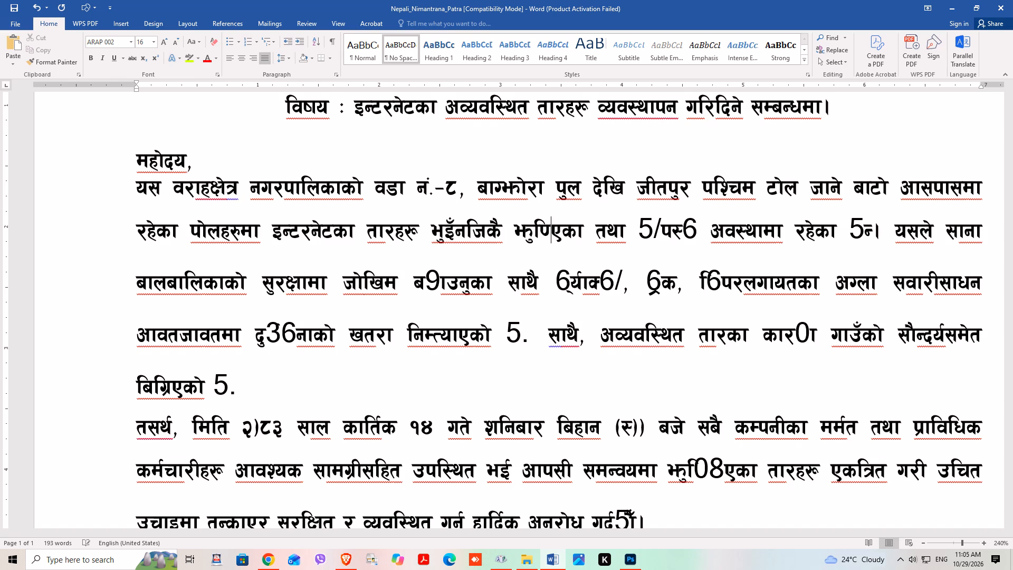
pyautogui.press('8')
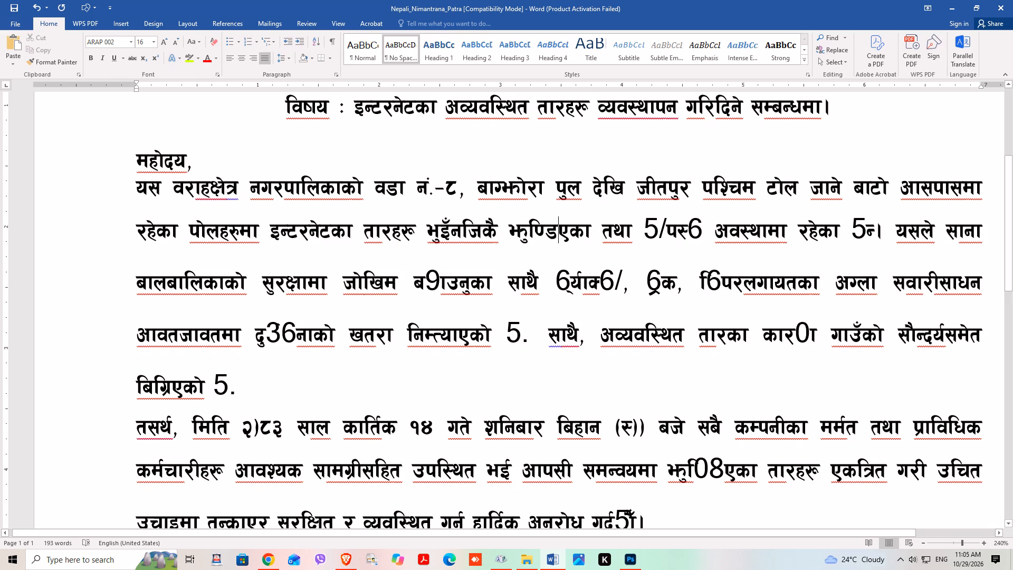
# Replace the garbled word between तथा and अवस्थामा with छरपष्ट.
pyautogui.moveTo(643, 229); pyautogui.dragTo(701, 223)
pyautogui.write('5/l')
pyautogui.press('BackSpace')
pyautogui.press('k')
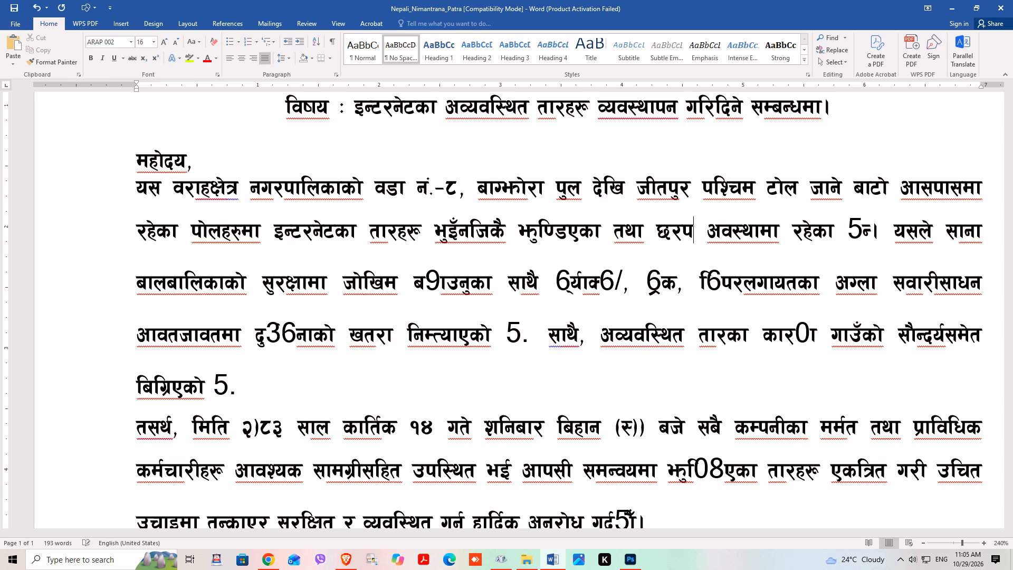
pyautogui.write('i6')
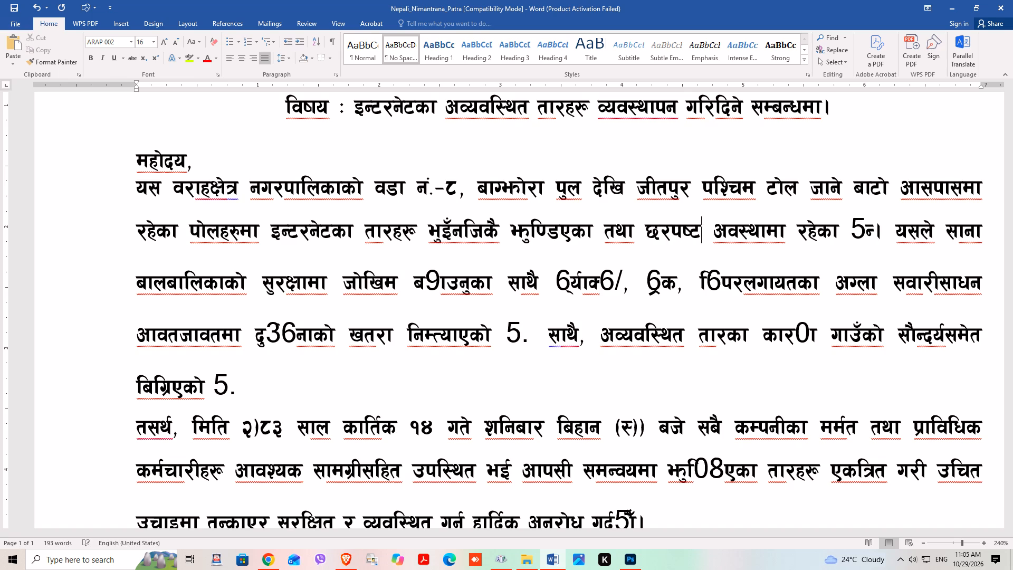
# Remove the garbled verb and full stop after अवस्थामा रहेका and extend रहेका to रहेकाले.
pyautogui.click(853, 231)
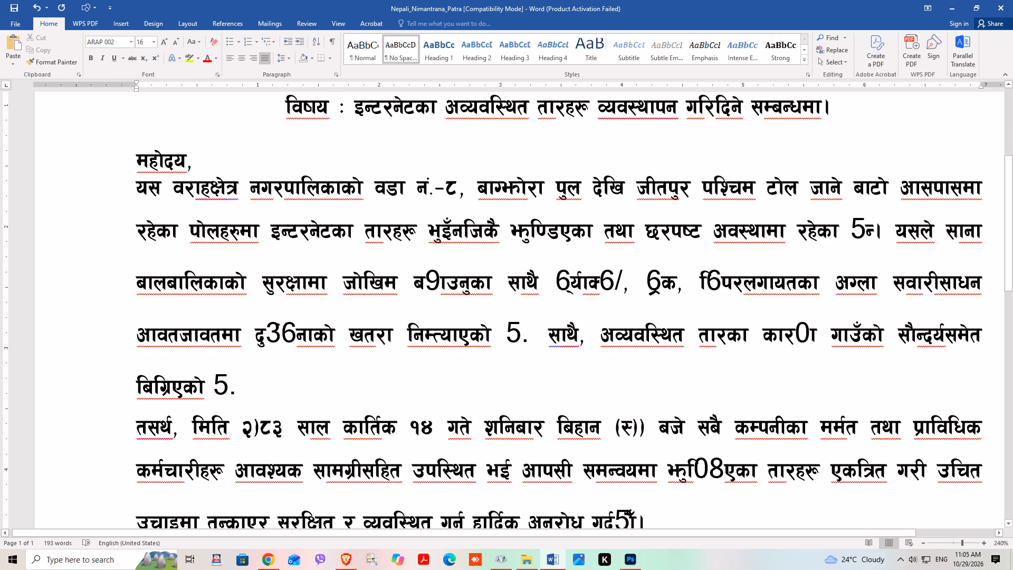
pyautogui.press('Delete')
pyautogui.press('Delete')
pyautogui.press('Delete')
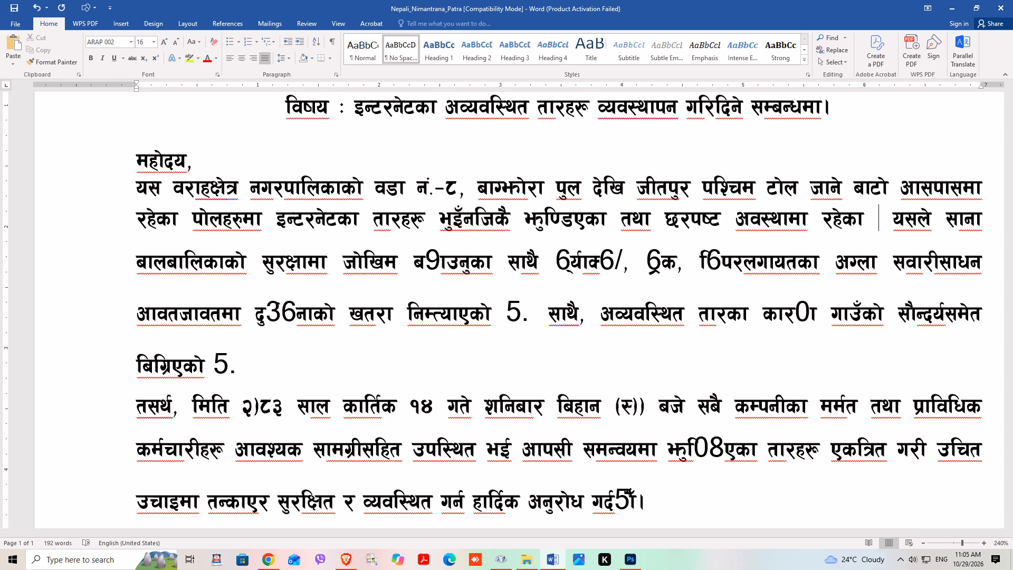
pyautogui.press('Left')
pyautogui.press('Left')
pyautogui.press('Right')
pyautogui.press(']')
pyautogui.write('v]')
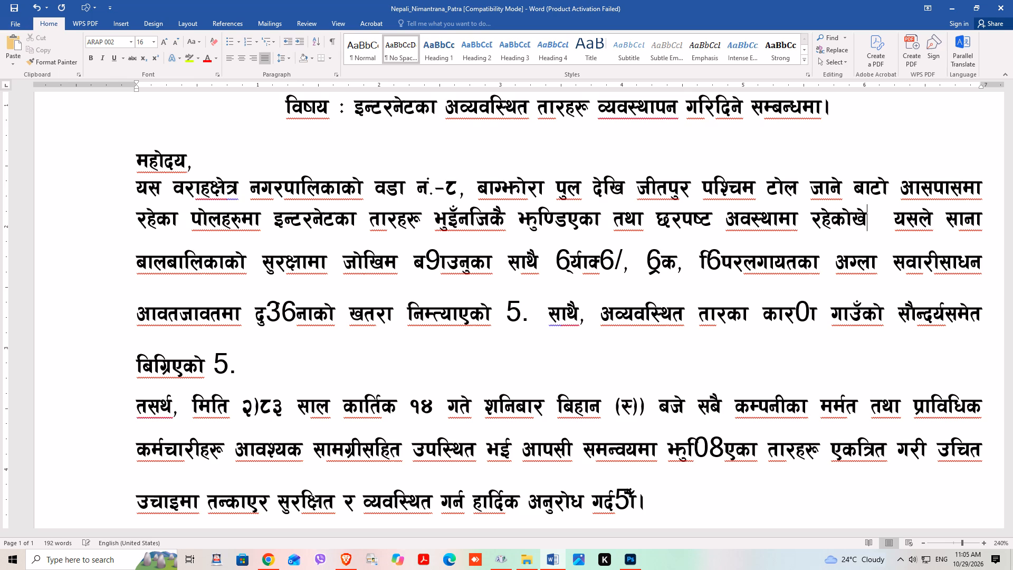
pyautogui.press('BackSpace')
pyautogui.press('BackSpace')
pyautogui.press('n')
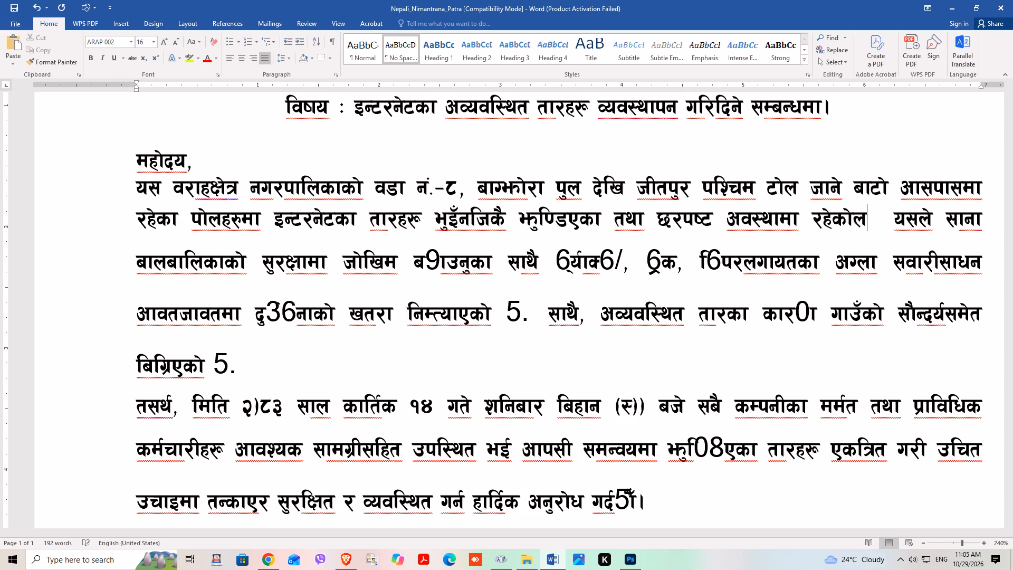
pyautogui.press(']')
pyautogui.press('Delete')
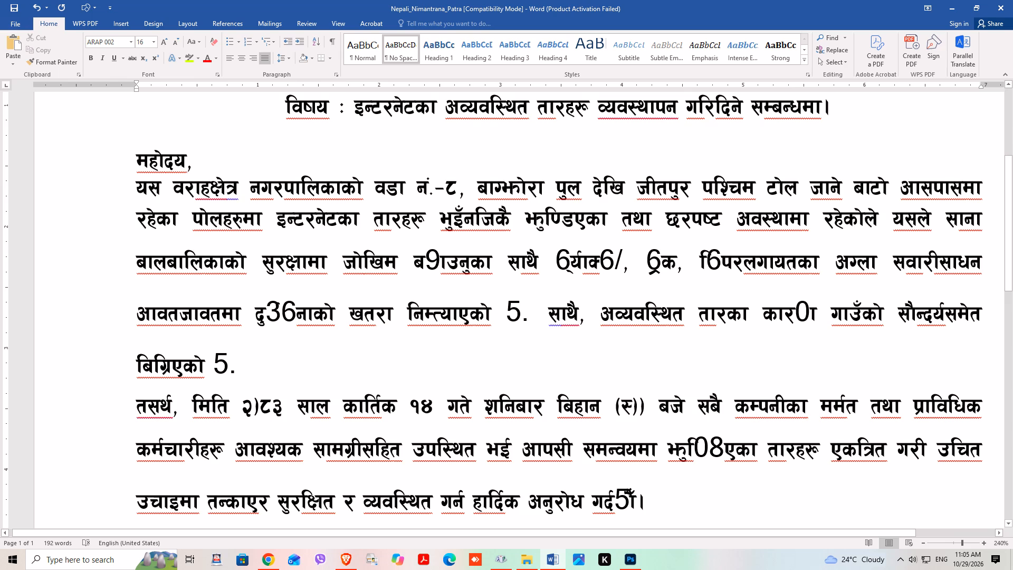
pyautogui.click(861, 213)
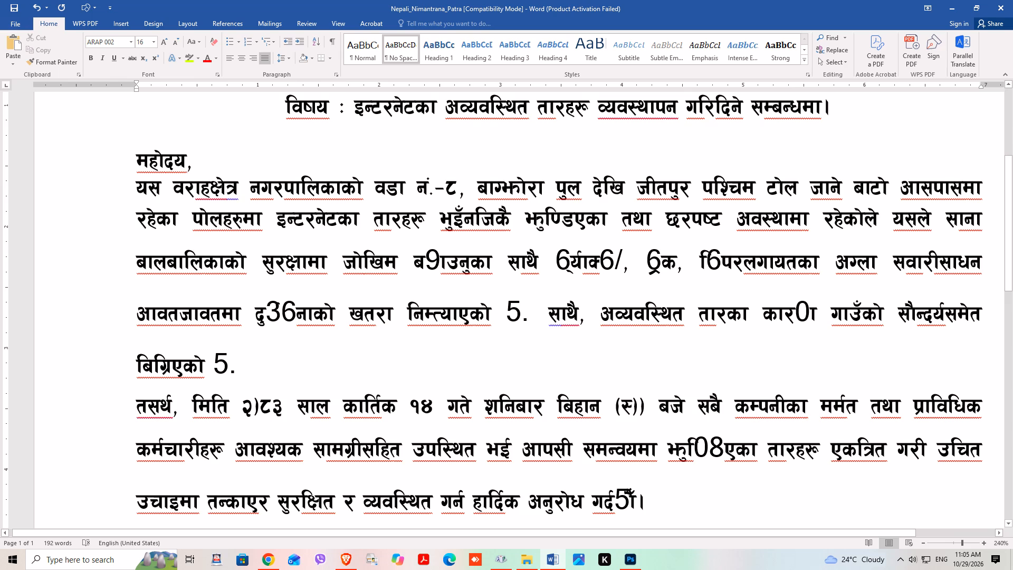
pyautogui.click(866, 219)
pyautogui.press('BackSpace')
# Replace यसले after रहेकाले in the first body paragraph with स्कुल जाने.
pyautogui.moveTo(895, 218); pyautogui.dragTo(914, 217)
pyautogui.moveTo(914, 217); pyautogui.dragTo(930, 217)
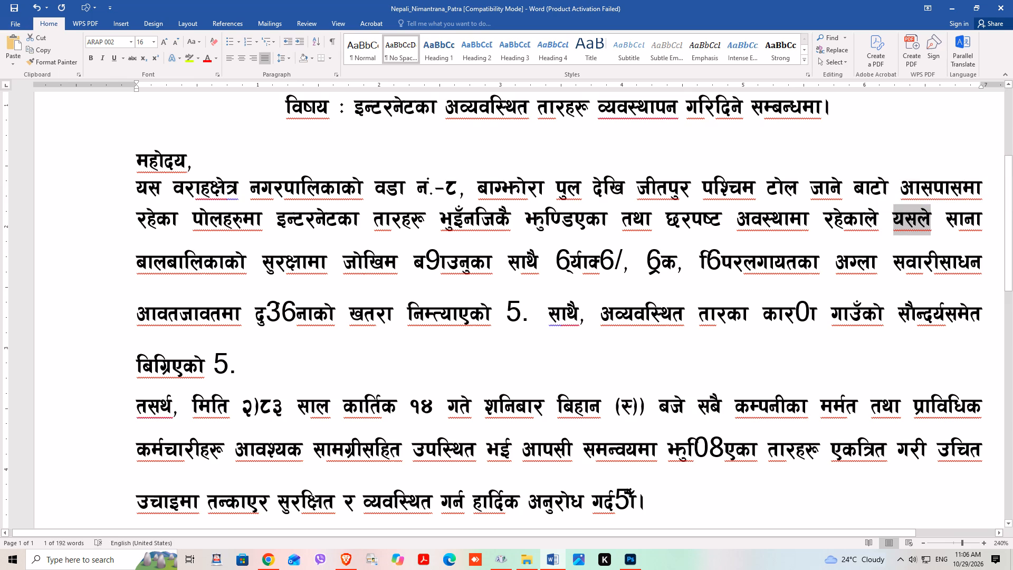
pyautogui.write(':s')
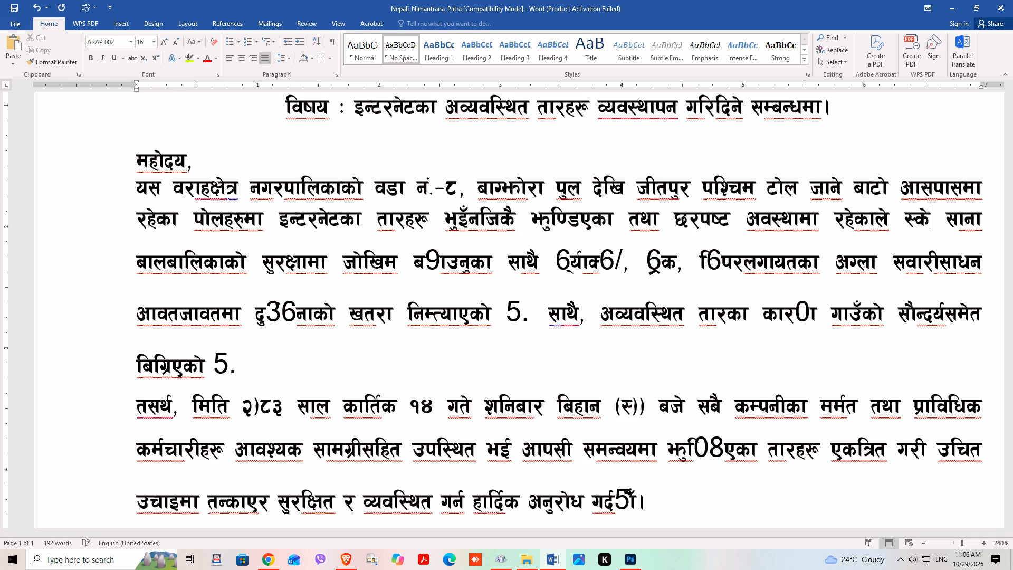
pyautogui.press('Delete')
pyautogui.write("'n")
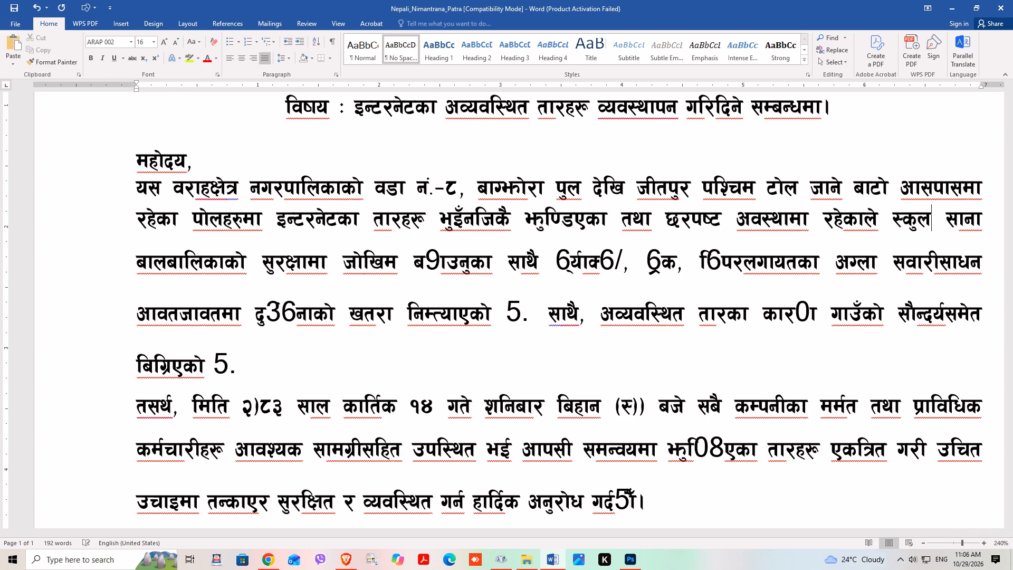
pyautogui.press('space')
pyautogui.write('f')
pyautogui.press('BackSpace')
pyautogui.write('hfg]')
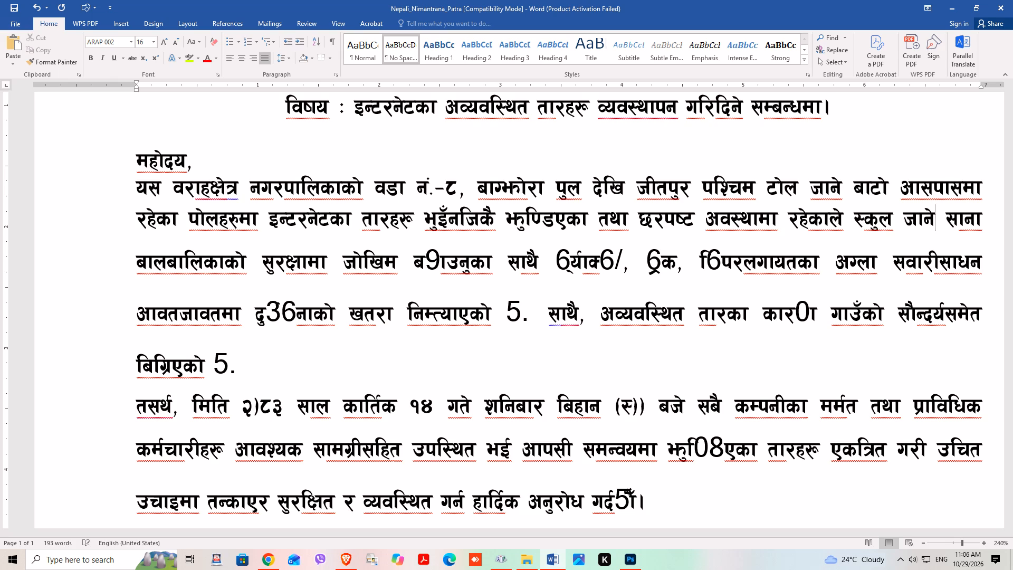
pyautogui.press('space')
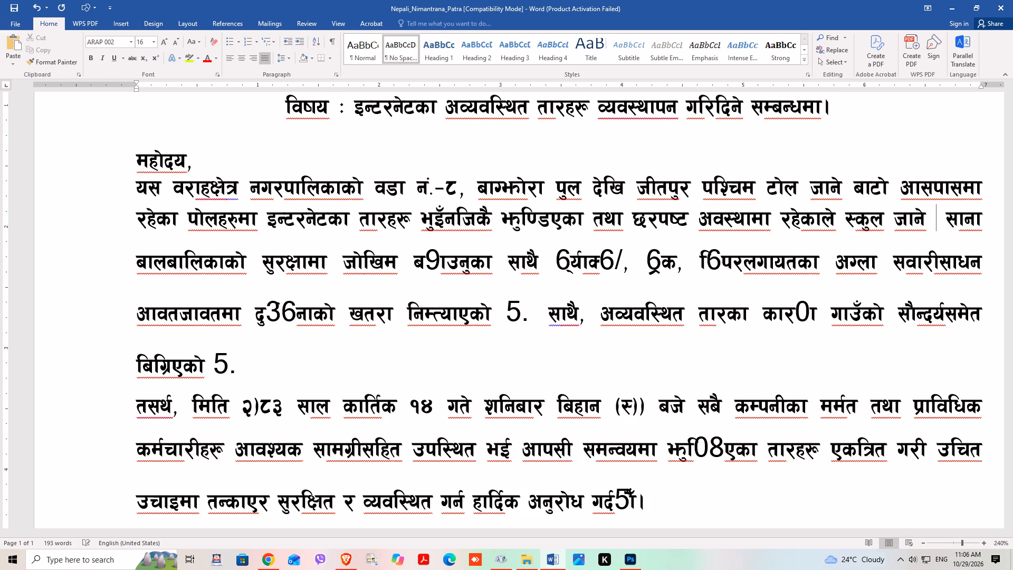
# Change साना after स्कुल जाने so it reads स-साना.
pyautogui.press(';')
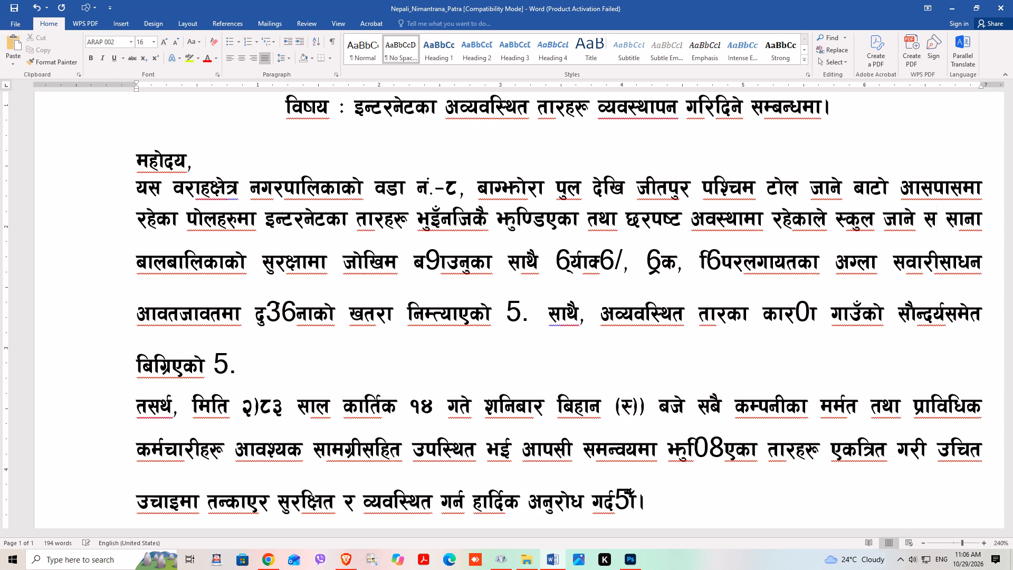
pyautogui.hotkey('alt', '0')
pyautogui.hotkey('alt', '1')
pyautogui.hotkey('alt', '5')
pyautogui.hotkey('alt', '0')
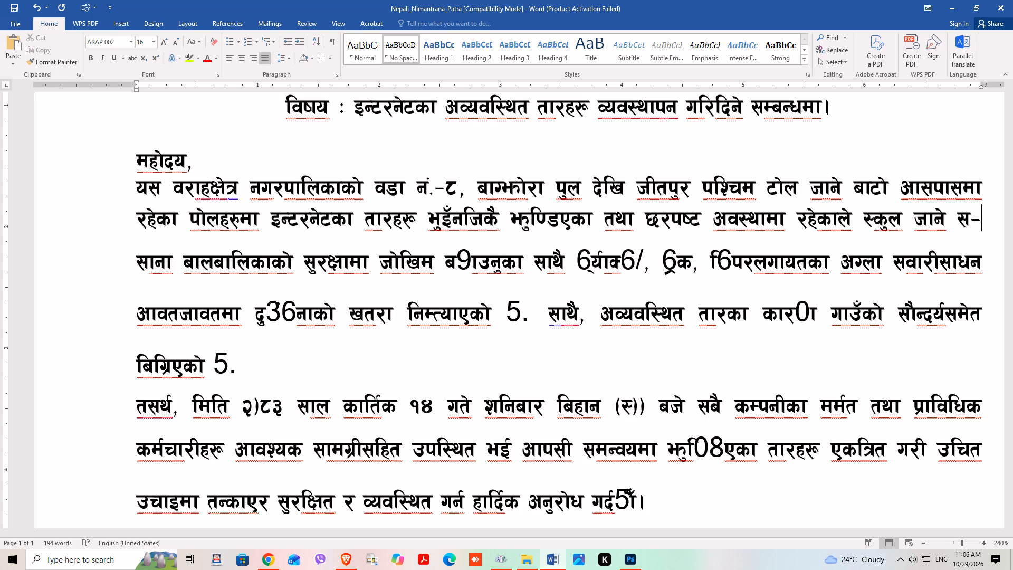
pyautogui.press('Delete')
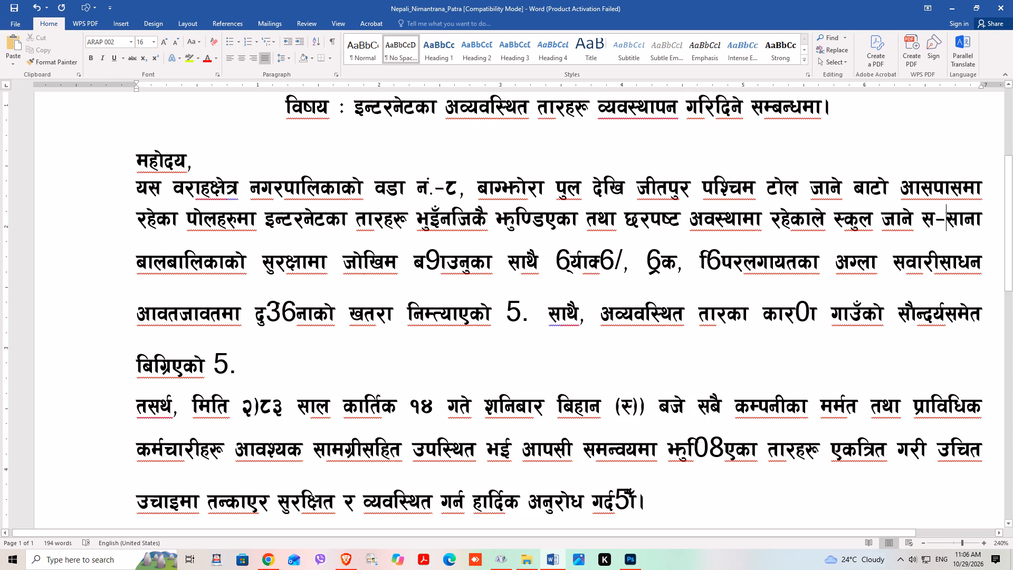
# Replace the garbled start of the word after जोखिम with रह so it reads रहनुका.
pyautogui.scroll(-1, 414, 262)
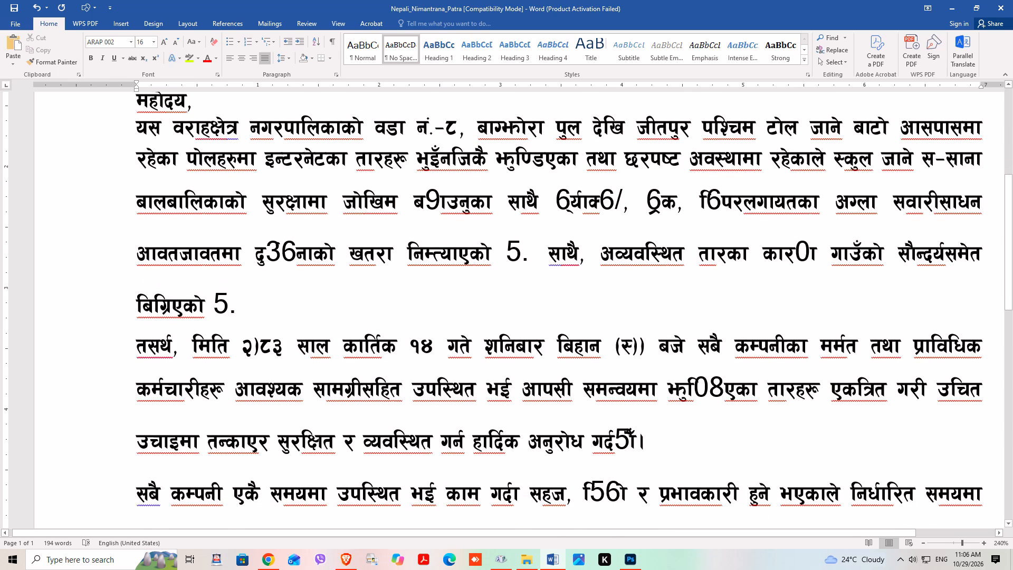
pyautogui.moveTo(458, 201); pyautogui.dragTo(423, 202)
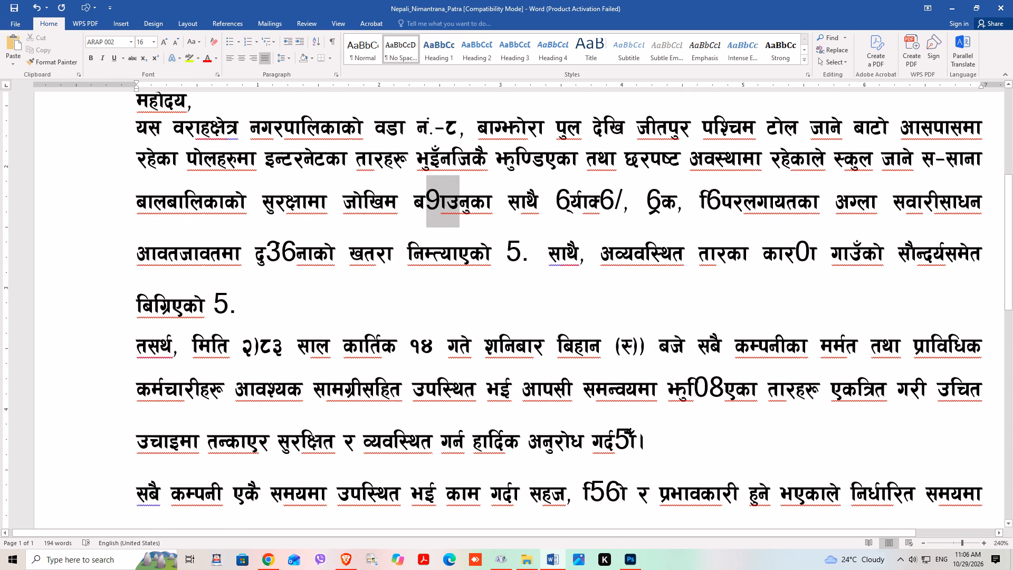
pyautogui.moveTo(423, 202); pyautogui.dragTo(411, 202)
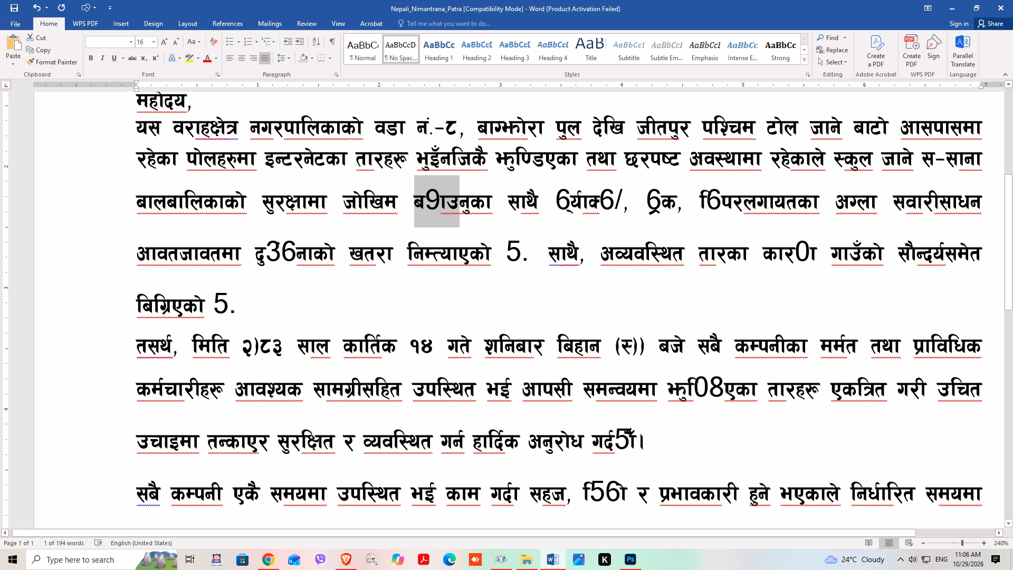
pyautogui.write('/x')
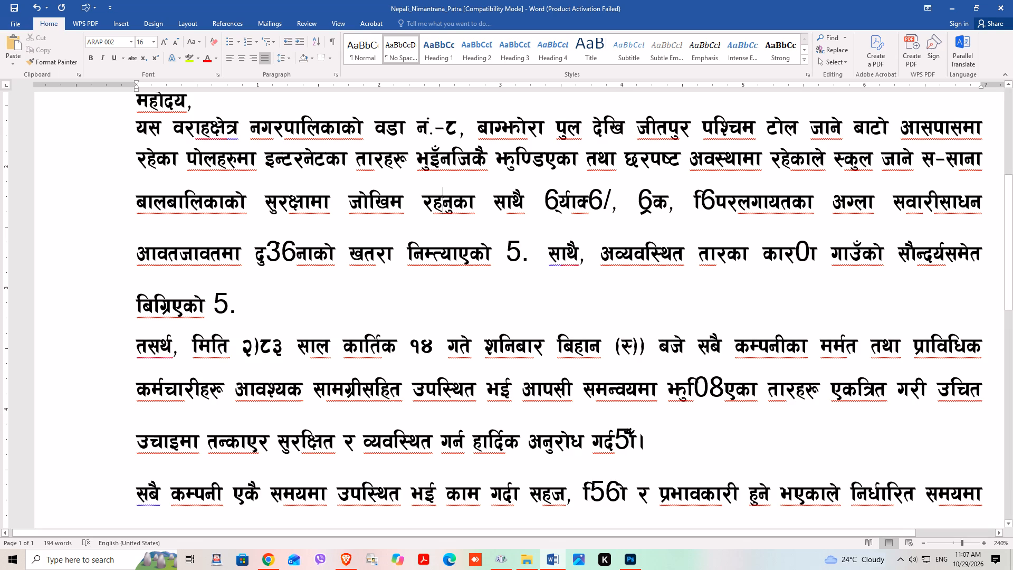
# Replace the garbled word after साथै in the first body paragraph with ट्रयाक्टर, keeping the comma.
pyautogui.click(559, 199)
pyautogui.press('Delete')
pyautogui.press('BackSpace')
pyautogui.press('BackSpace')
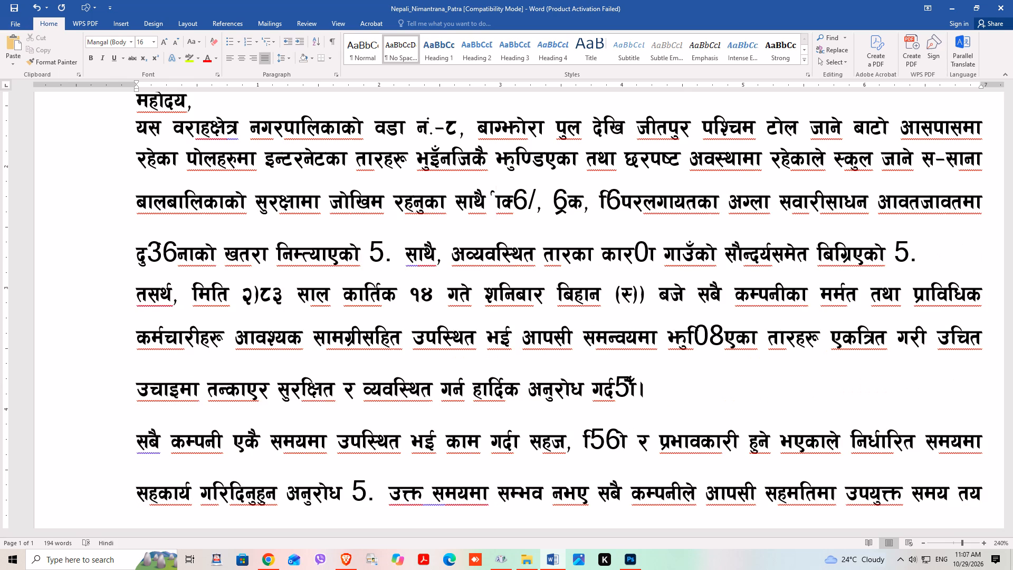
pyautogui.press('BackSpace')
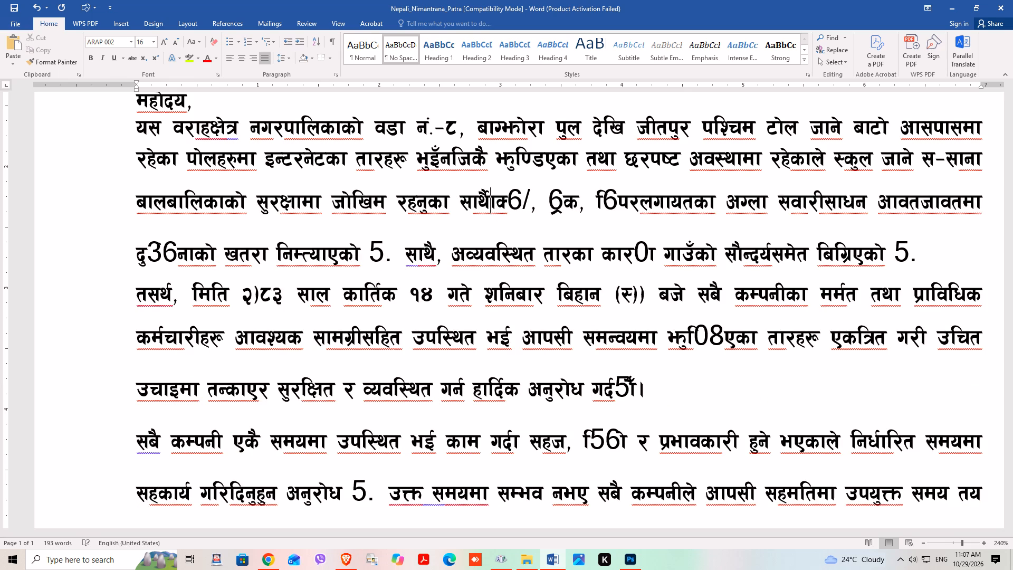
pyautogui.press('space')
pyautogui.press('Delete')
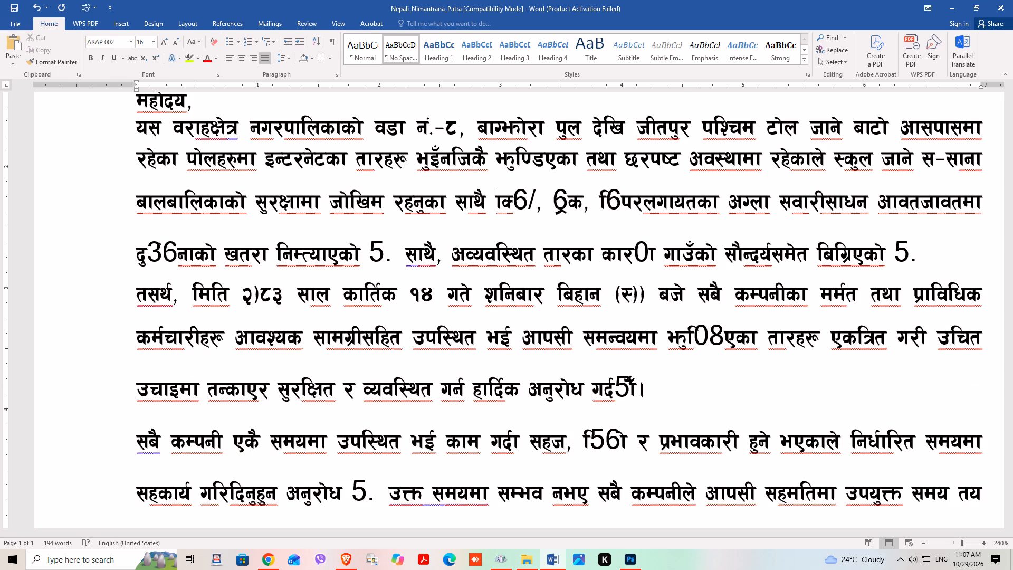
pyautogui.press('6')
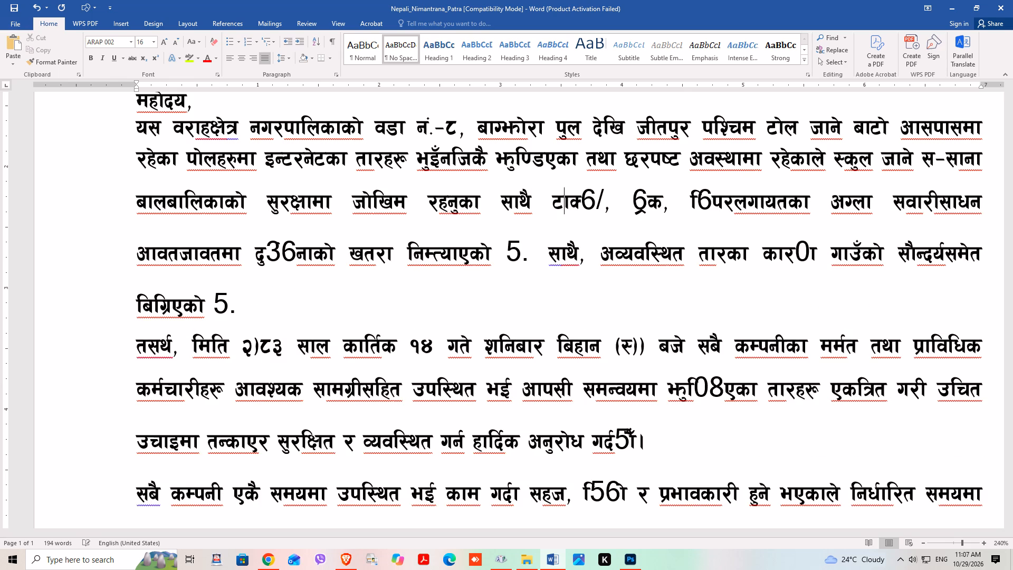
pyautogui.hotkey('alt', '0')
pyautogui.hotkey('alt', '1')
pyautogui.hotkey('alt', '7')
pyautogui.hotkey('alt', '1')
pyautogui.write('of')
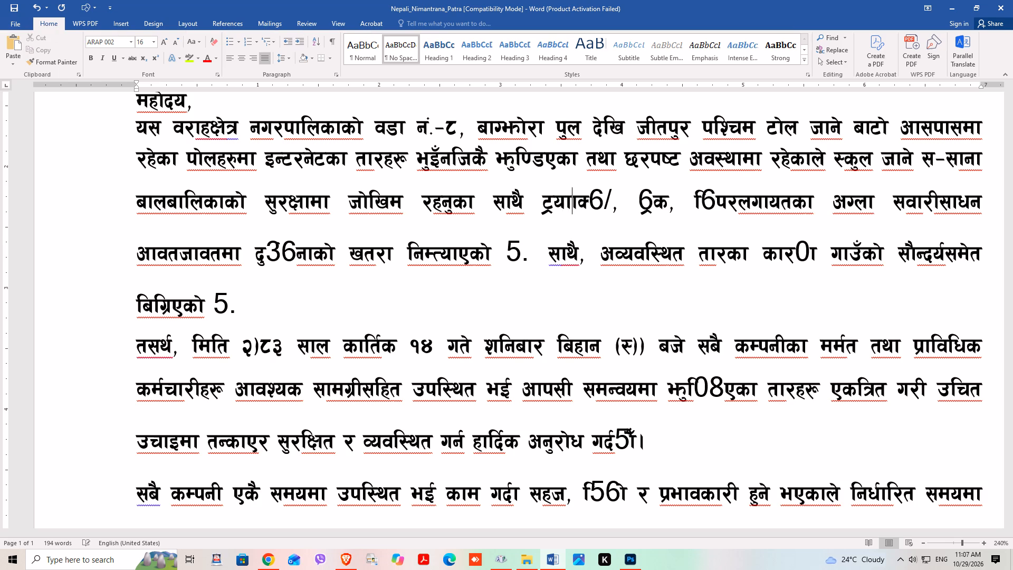
pyautogui.hotkey('shift', 's')
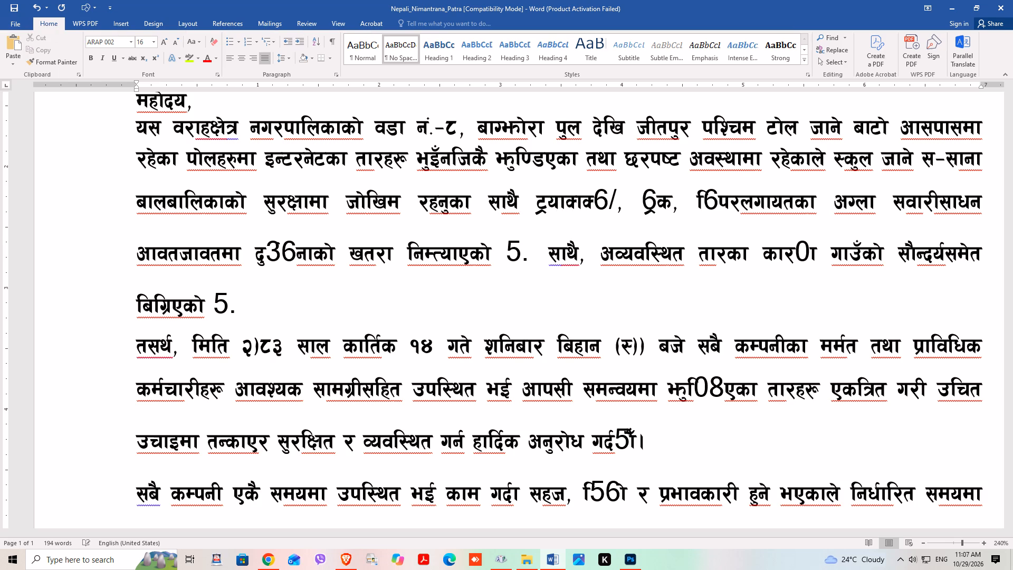
pyautogui.press('6')
pyautogui.press('/')
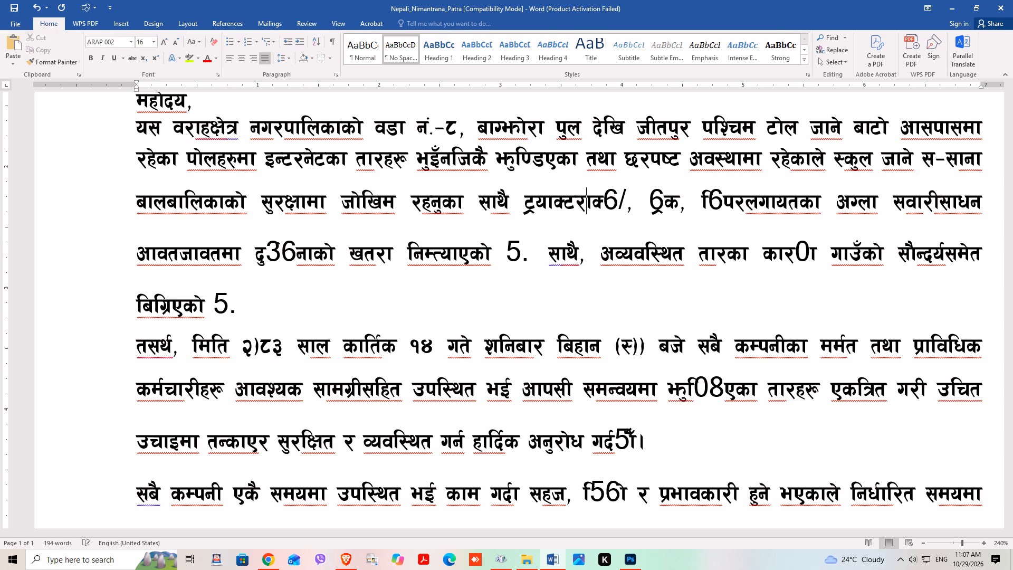
pyautogui.press('Delete')
pyautogui.press('Delete')
pyautogui.press('Delete')
pyautogui.press('Delete')
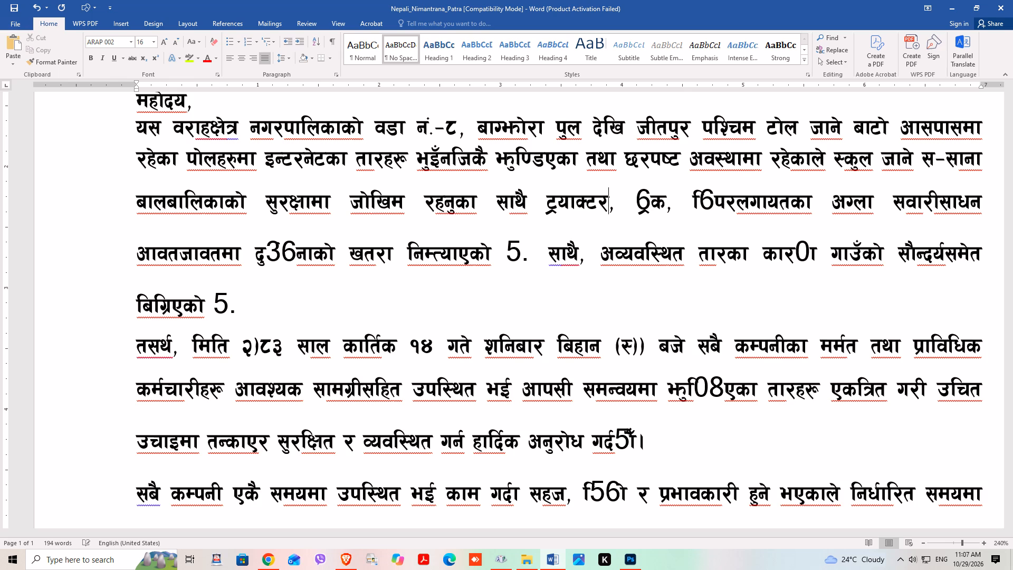
# Replace the garbled start of the word after ट्रयाक्टर, so it reads ट्रक, keeping one space before it.
pyautogui.press('Right')
pyautogui.press('Right')
pyautogui.press('BackSpace')
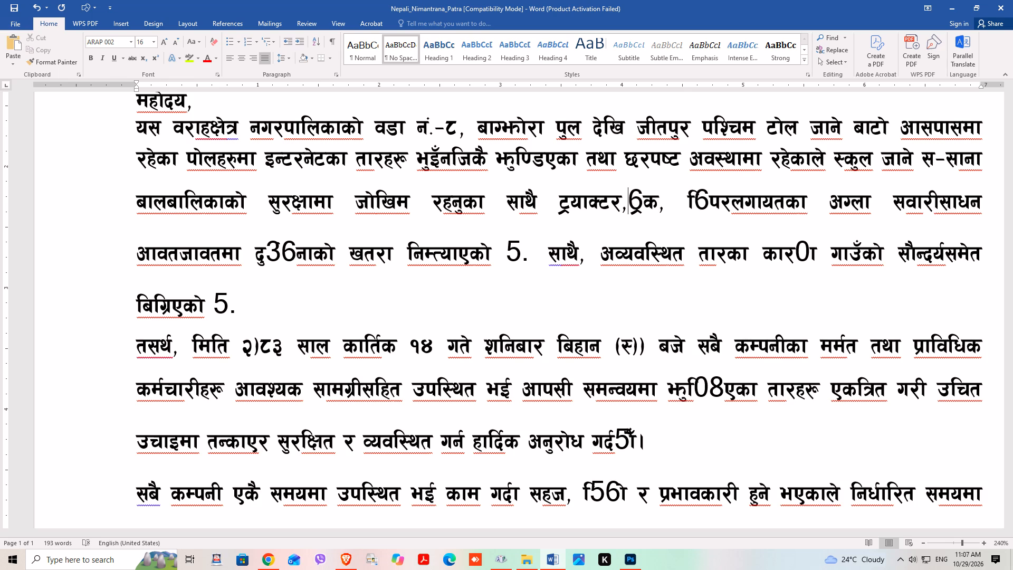
pyautogui.press('Right')
pyautogui.press('BackSpace')
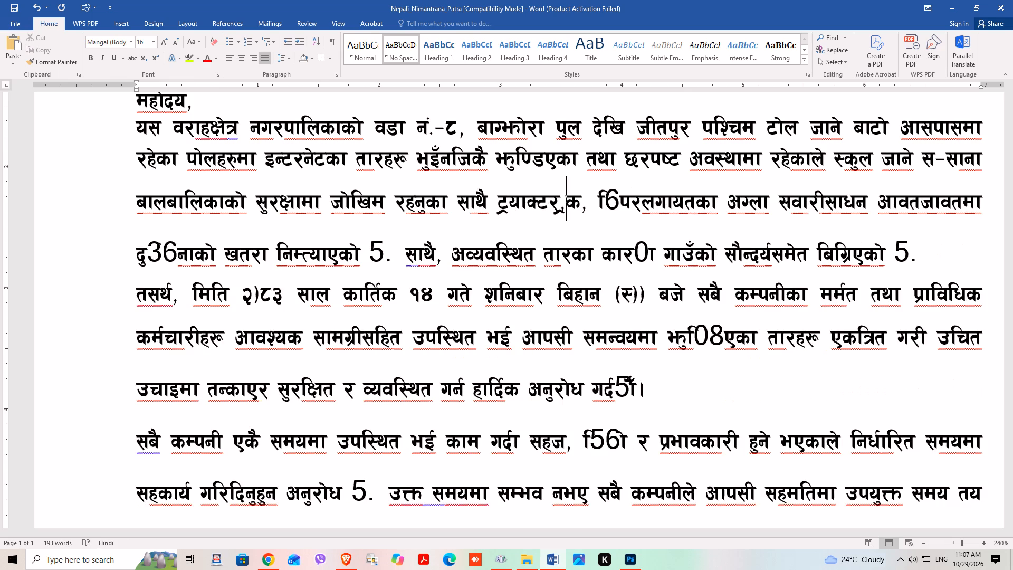
pyautogui.press('6')
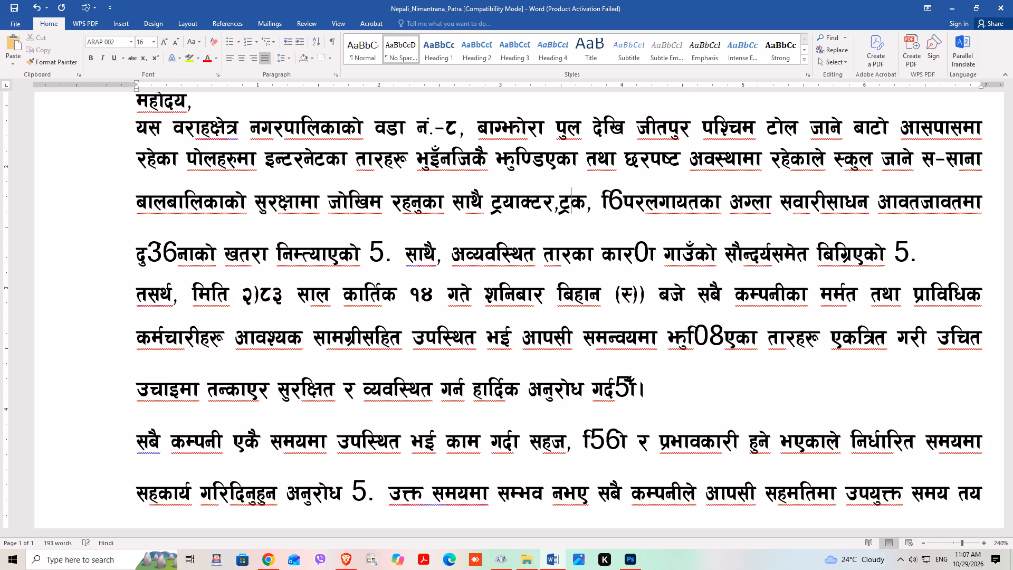
pyautogui.press('Left')
pyautogui.press('space')
# Correct the garbled word after ट्रक, to टिपर and separate it from लगायतका with a space.
pyautogui.press('Right')
pyautogui.press('Right')
pyautogui.press('Right')
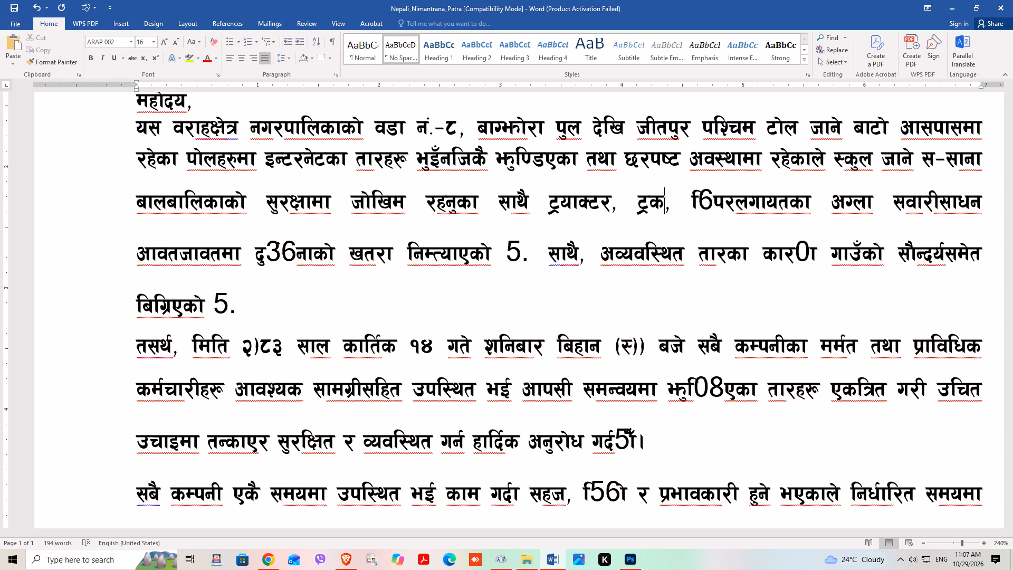
pyautogui.press('Right')
pyautogui.press('Right')
pyautogui.press('Right')
pyautogui.press('Delete')
pyautogui.press('6')
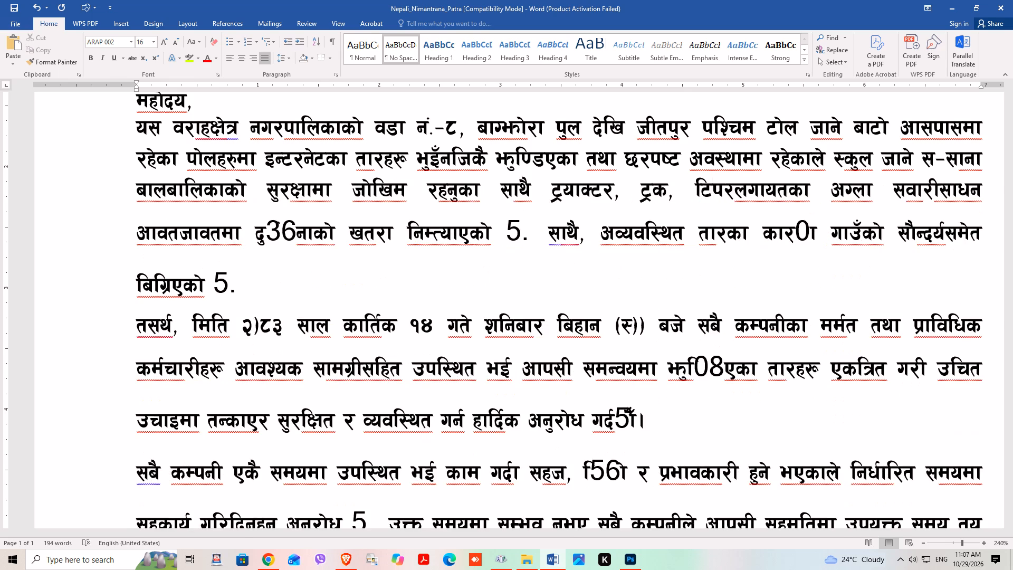
pyautogui.press('Right')
pyautogui.press('Right')
pyautogui.press('Right')
pyautogui.press('Left')
pyautogui.press('space')
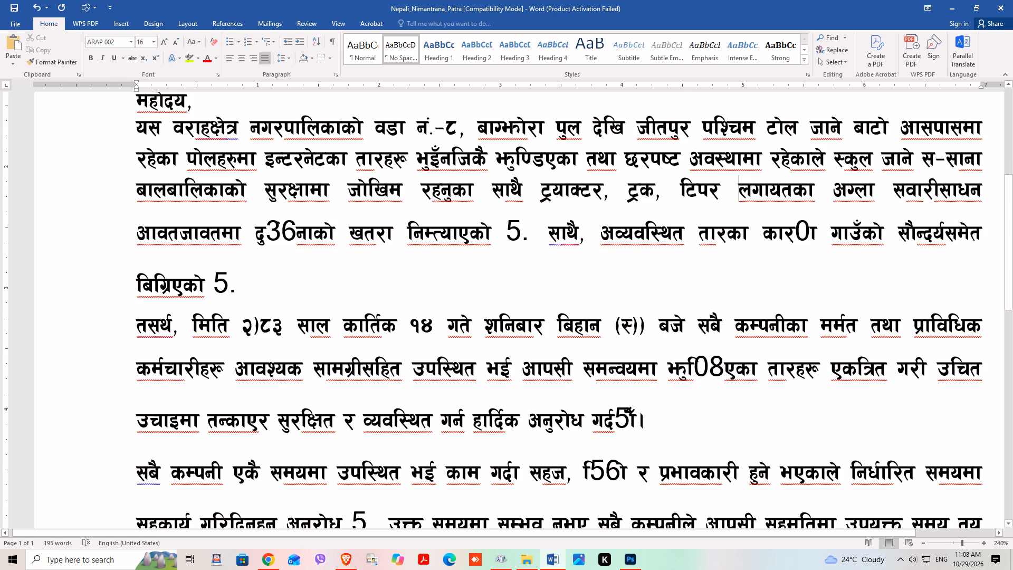
# Replace the garbled sentence ending after निम्त्याएको with छ ।, with a space before the full stop.
pyautogui.moveTo(506, 234); pyautogui.dragTo(528, 233)
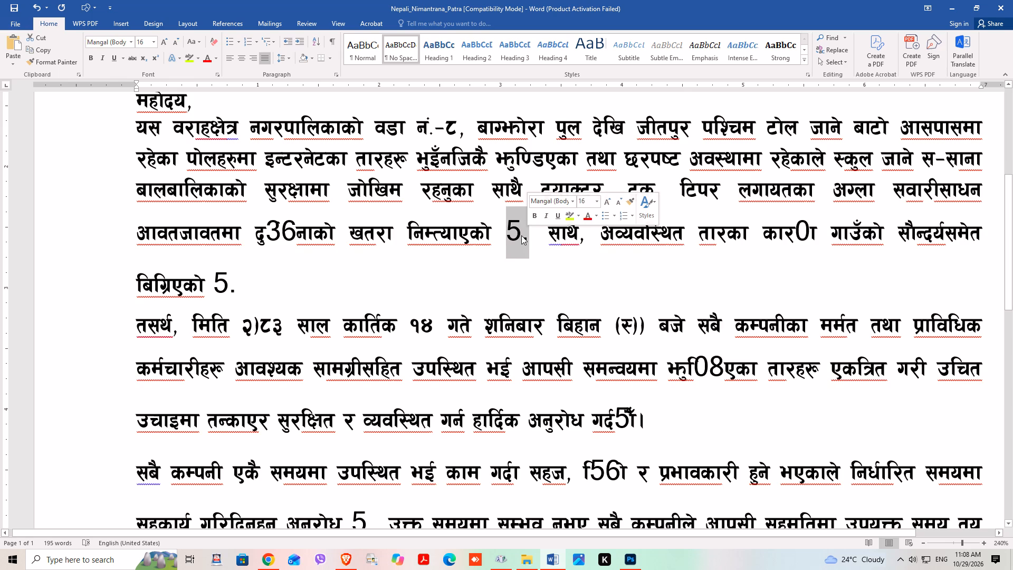
pyautogui.press('5')
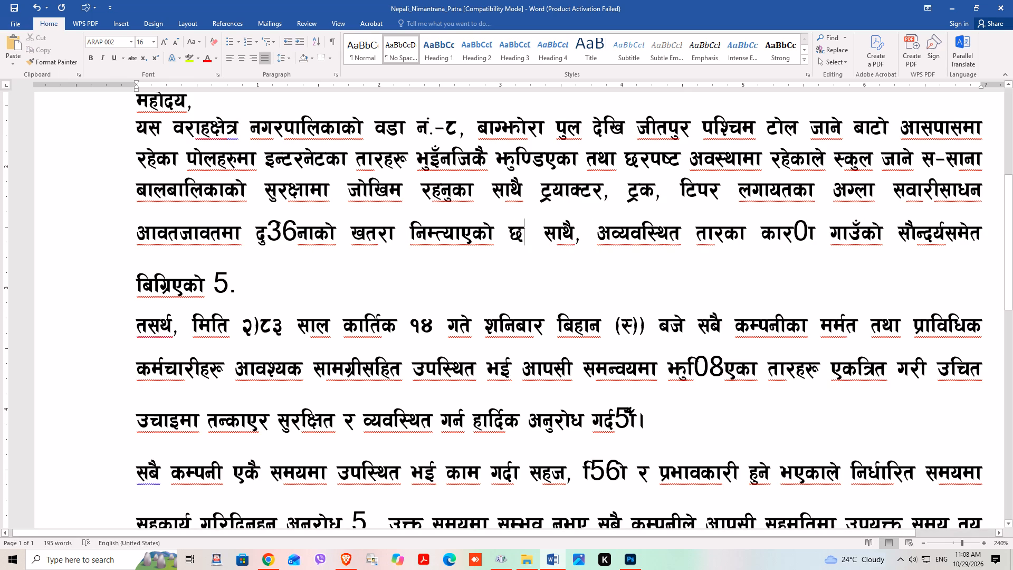
pyautogui.press('.')
pyautogui.click(521, 235)
pyautogui.press('space')
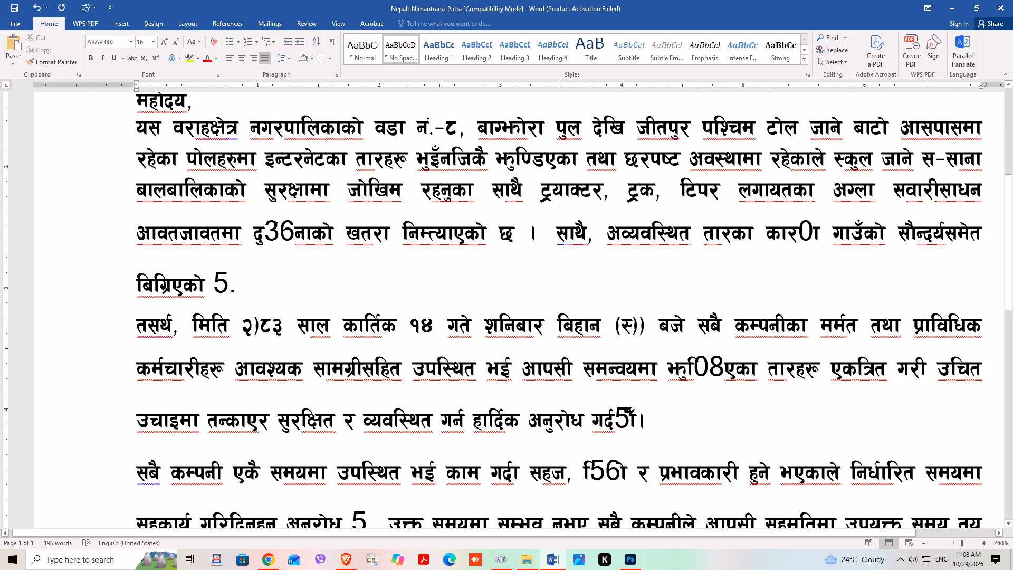
# Replace the garbled characters in the word before खतरा so it reads दुर्घटनाको.
pyautogui.moveTo(266, 234); pyautogui.dragTo(294, 232)
pyautogui.click(295, 235)
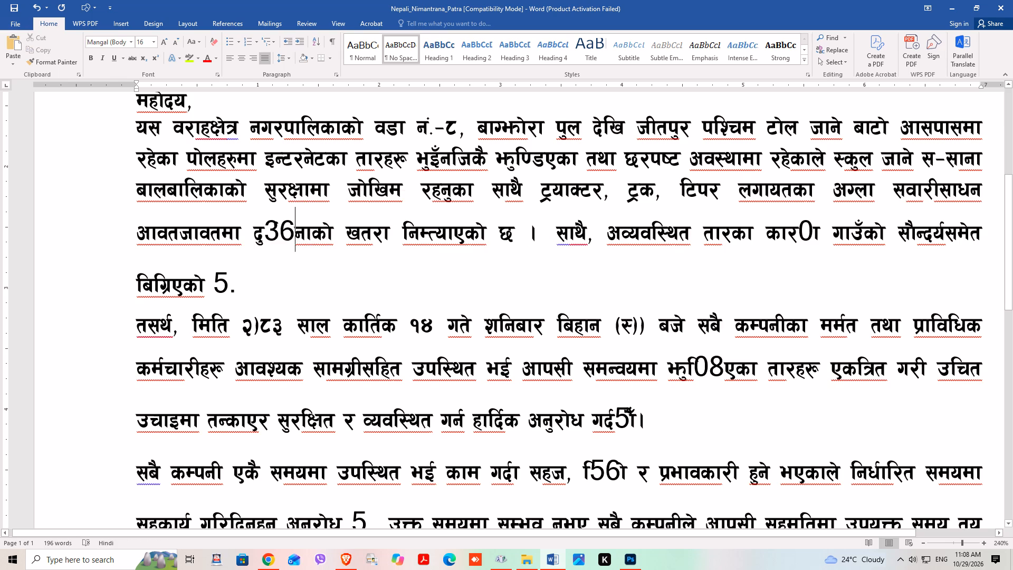
pyautogui.press('BackSpace')
pyautogui.press('BackSpace')
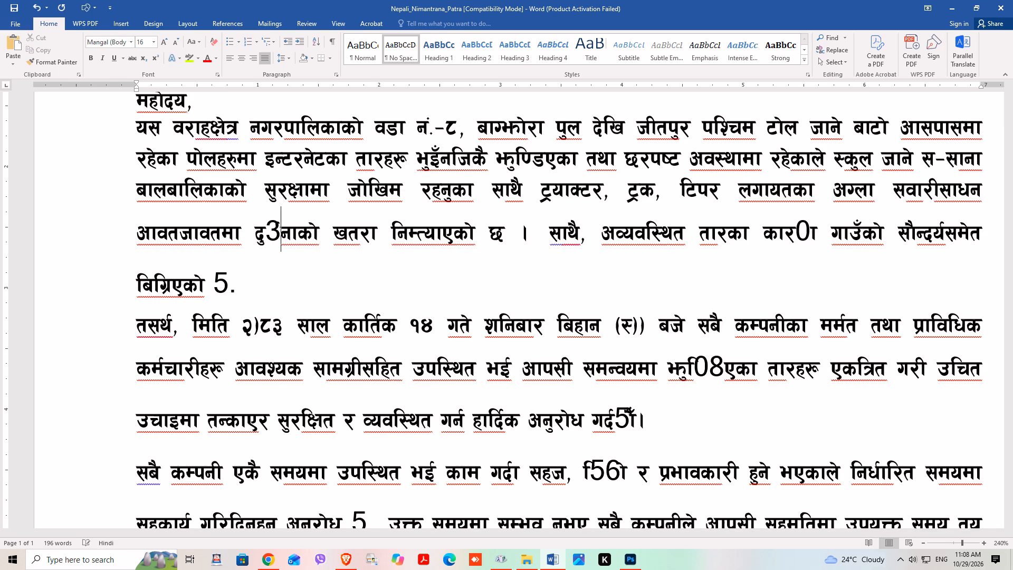
pyautogui.press('BackSpace')
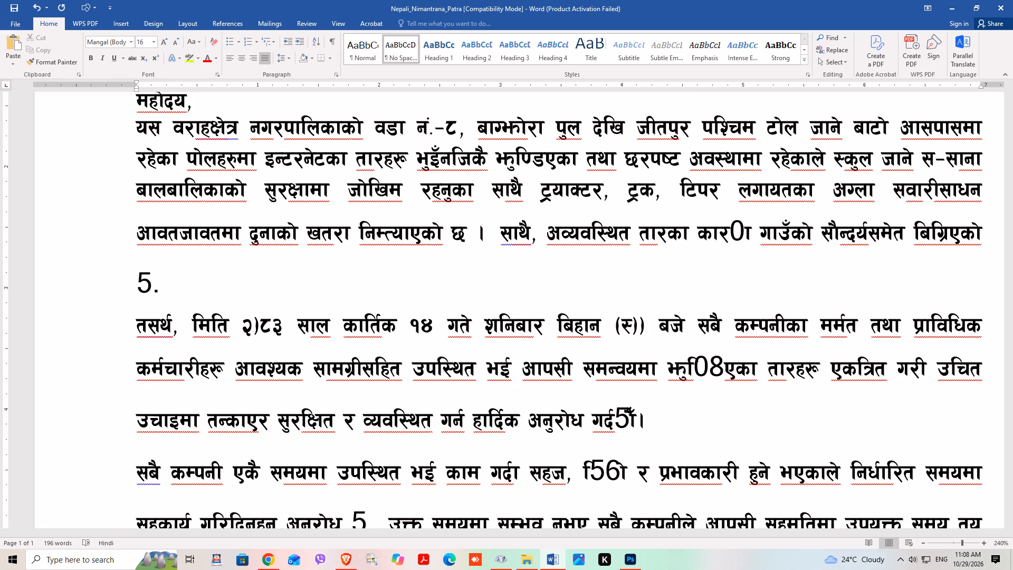
pyautogui.press('3')
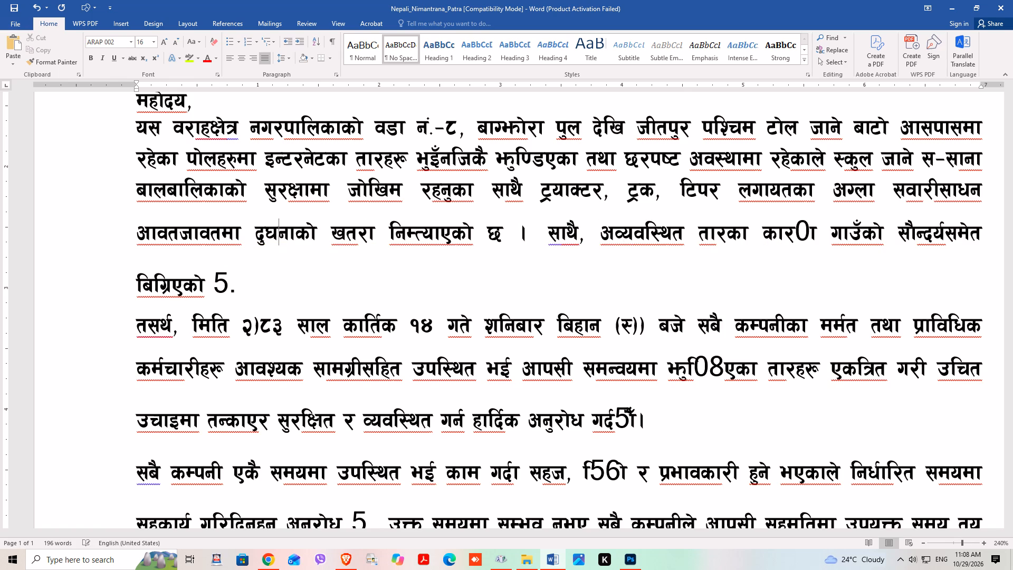
pyautogui.write('{6g')
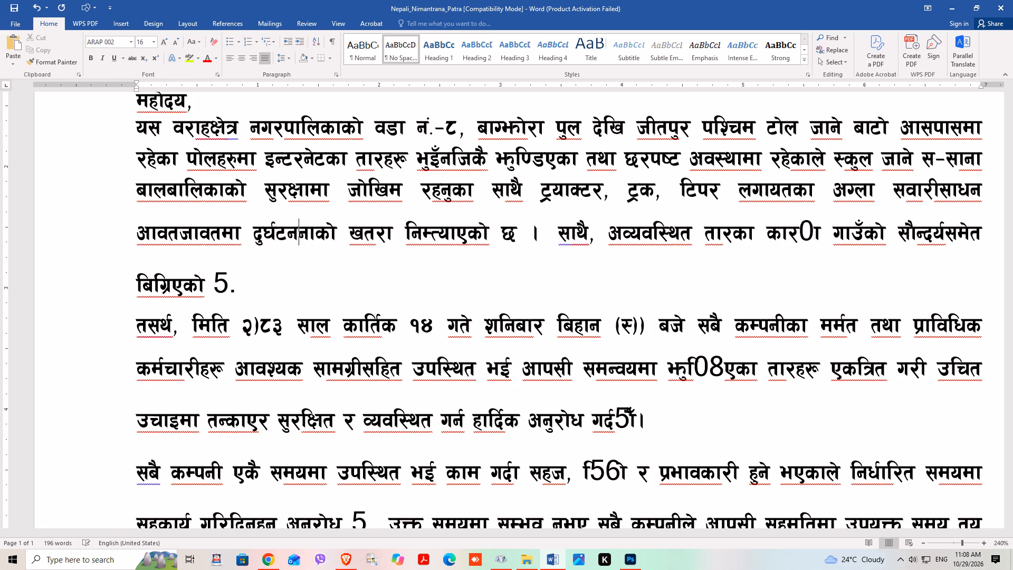
pyautogui.press('BackSpace')
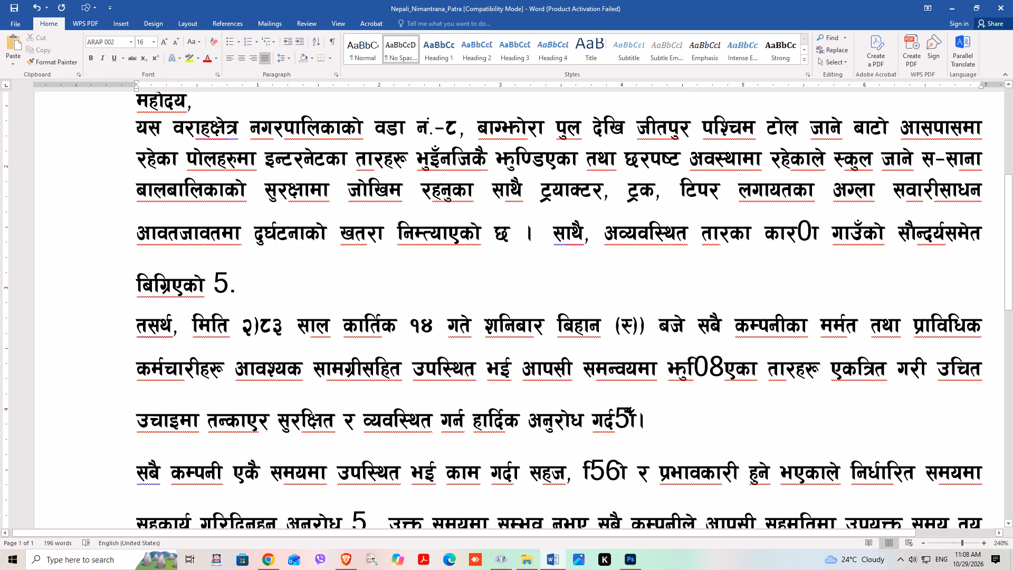
# Replace the garbled character in the word after तारका so it reads कारण.
pyautogui.click(798, 230)
pyautogui.press('Delete')
pyautogui.press('0')
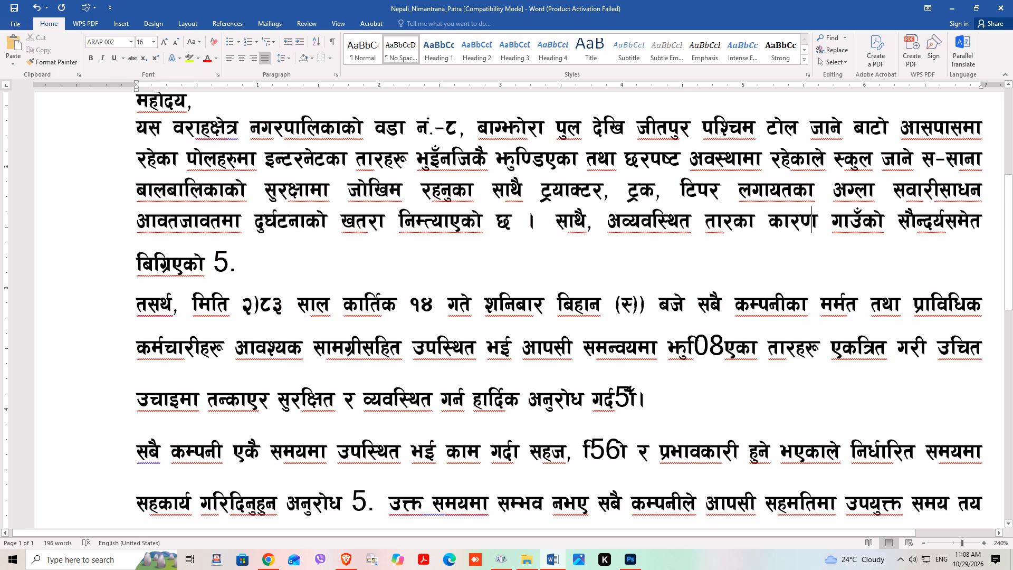
# Replace the garbled ending after बिग्रिएको with छ । and join the paragraph starting with तसर्थ onto the same line.
pyautogui.click(221, 256)
pyautogui.moveTo(236, 264); pyautogui.dragTo(218, 264)
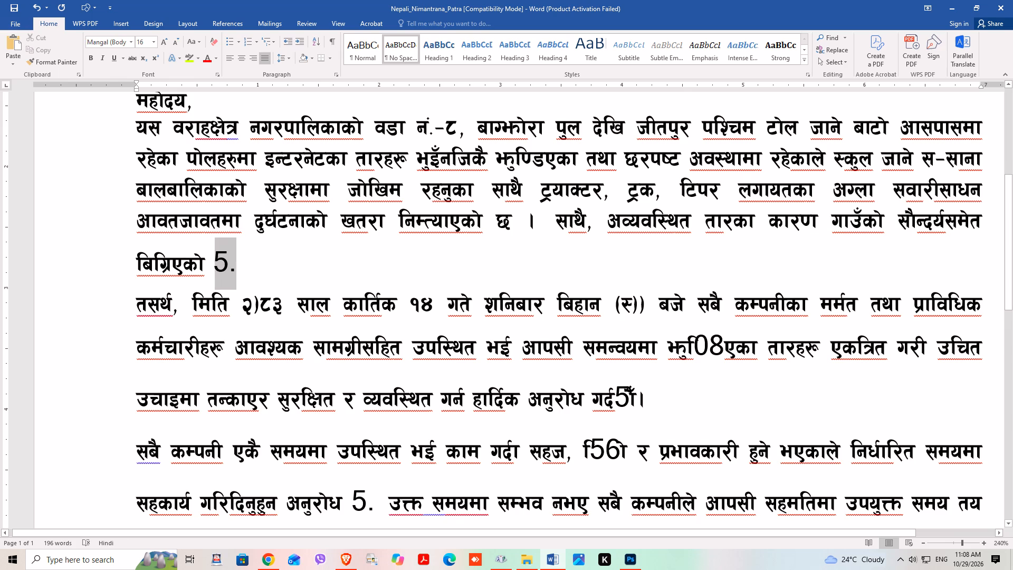
pyautogui.moveTo(218, 264); pyautogui.dragTo(216, 264)
pyautogui.press('5')
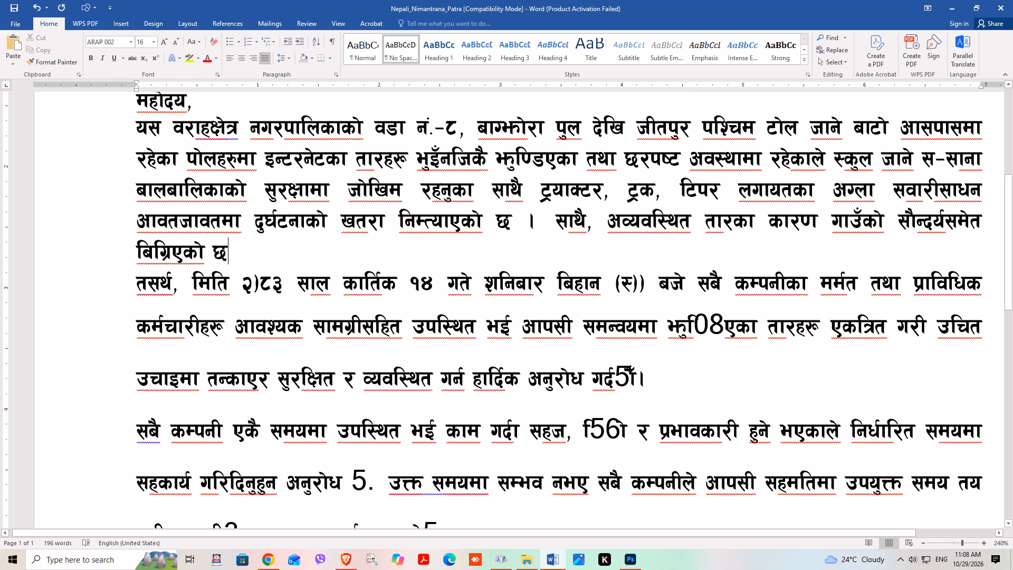
pyautogui.press('Delete')
pyautogui.press('space')
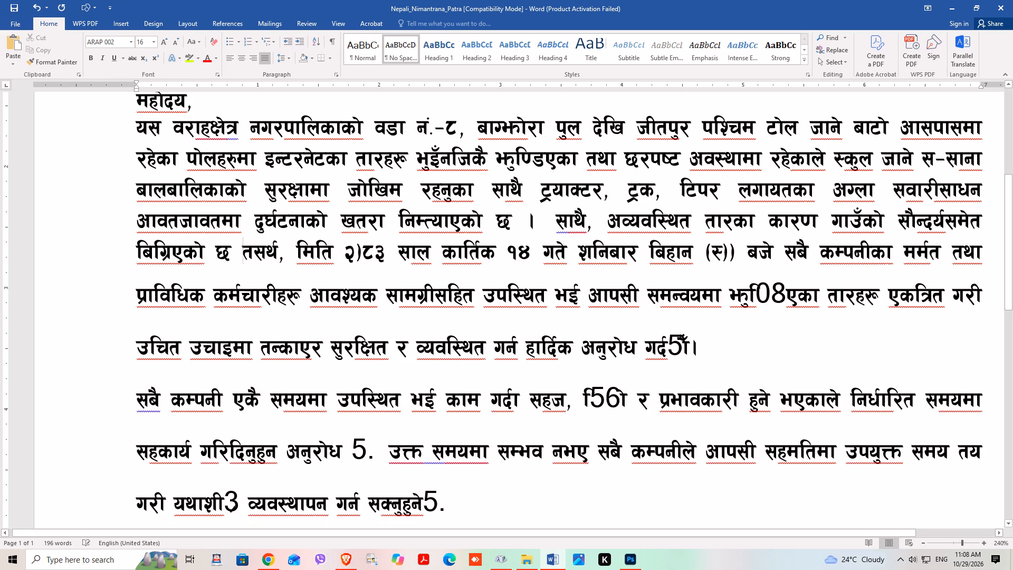
pyautogui.write('.')
pyautogui.press('space')
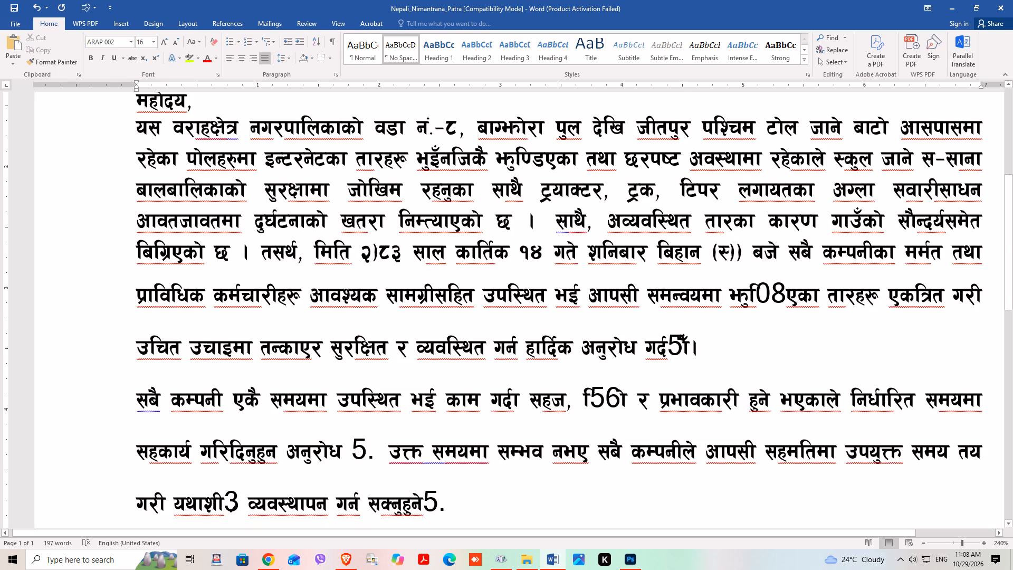
# Correct the year after मिति to २०८३ by replacing the stray bracket with a zero.
pyautogui.click(370, 249)
pyautogui.press('Delete')
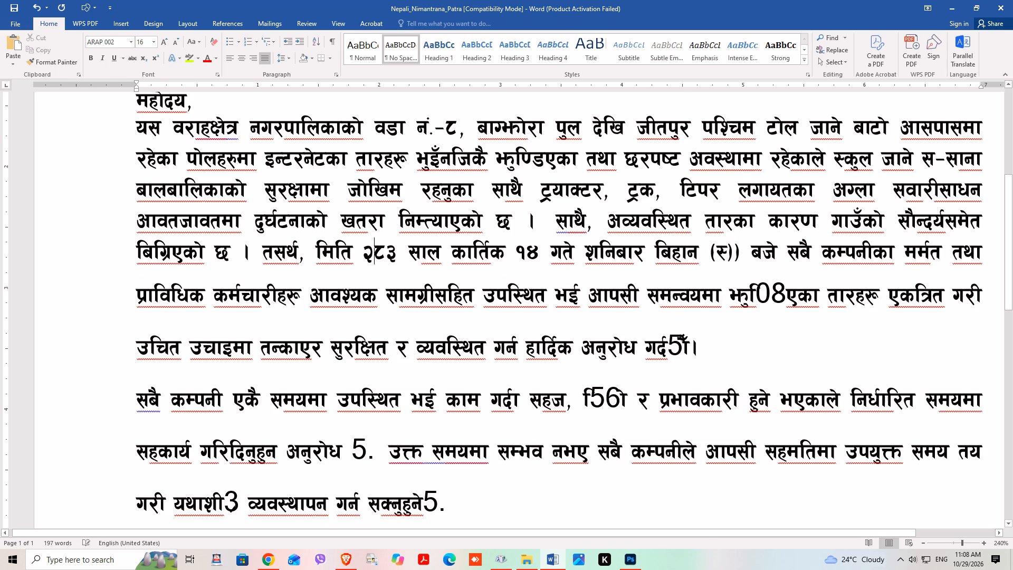
pyautogui.press('0')
pyautogui.press('BackSpace')
pyautogui.hotkey('shift', ')')
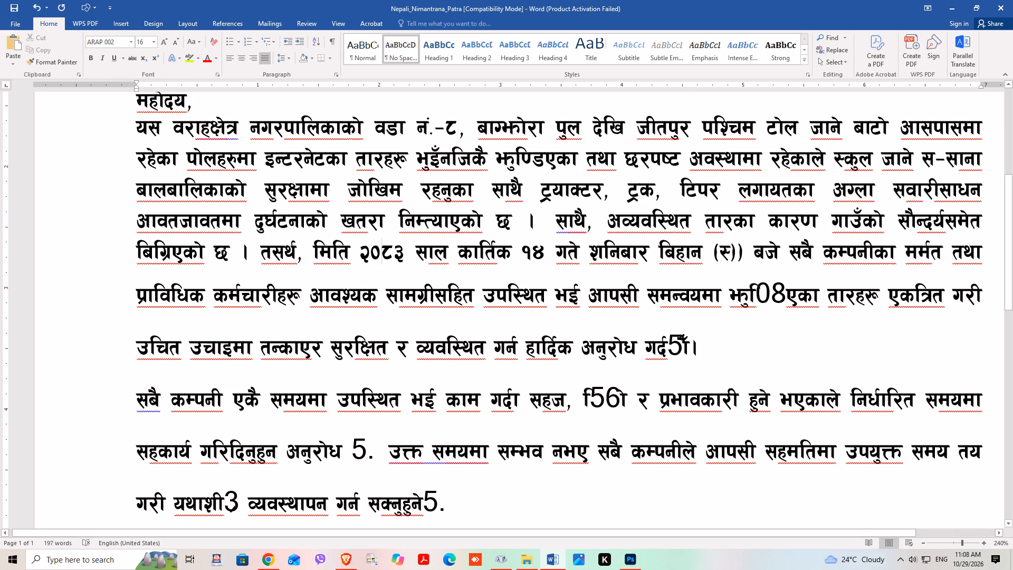
# Replace the garbled bracketed time after बिहान with ९, removing the surrounding brackets.
pyautogui.click(721, 252)
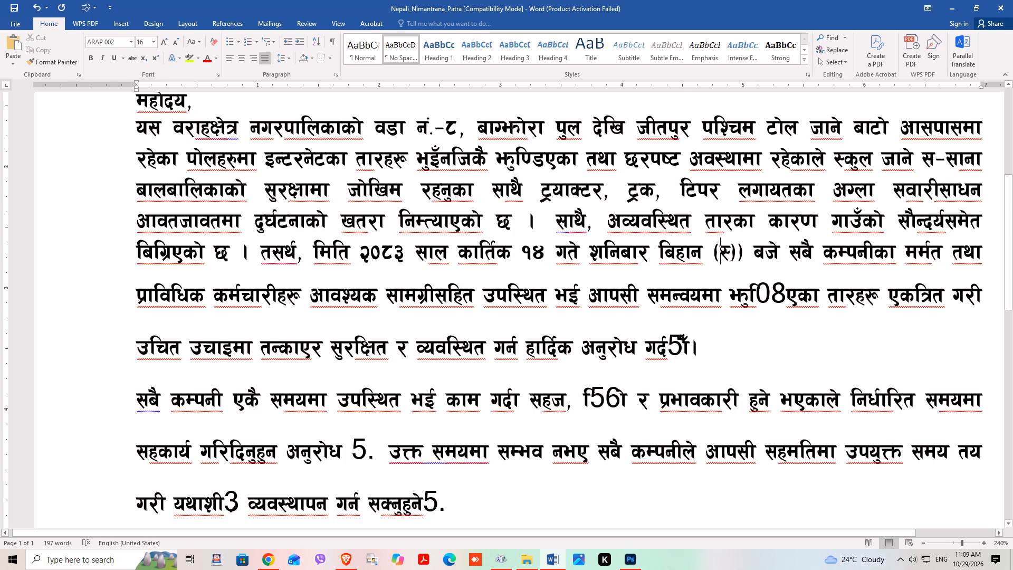
pyautogui.moveTo(719, 251); pyautogui.dragTo(727, 251)
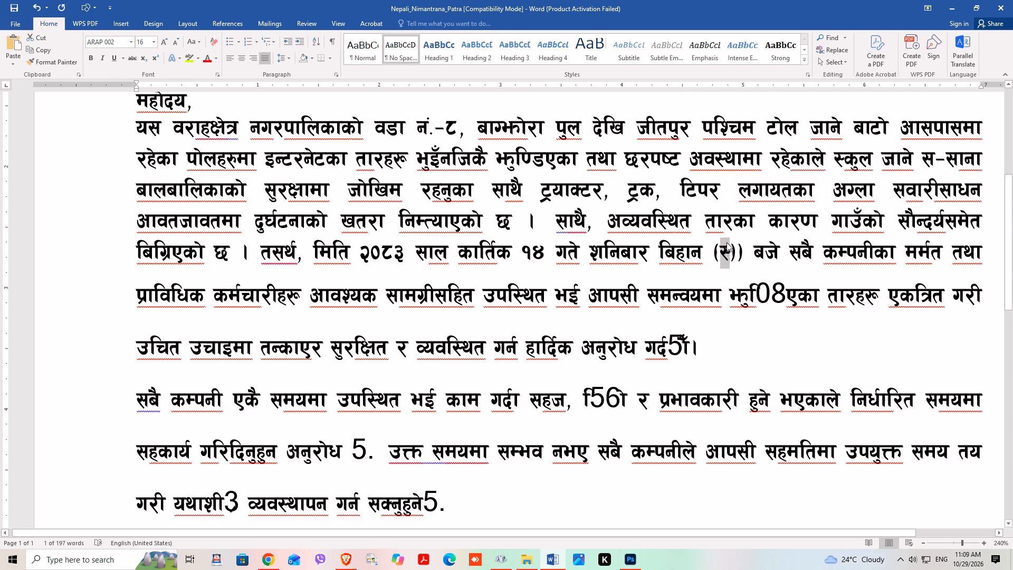
pyautogui.hotkey('shift', '(')
pyautogui.click(719, 250)
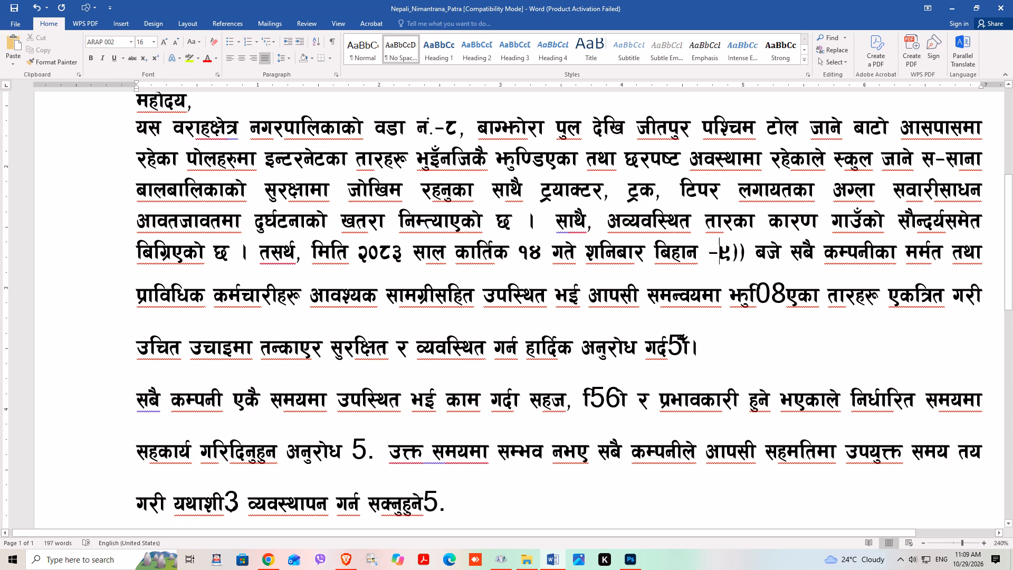
pyautogui.press('BackSpace')
pyautogui.click(730, 249)
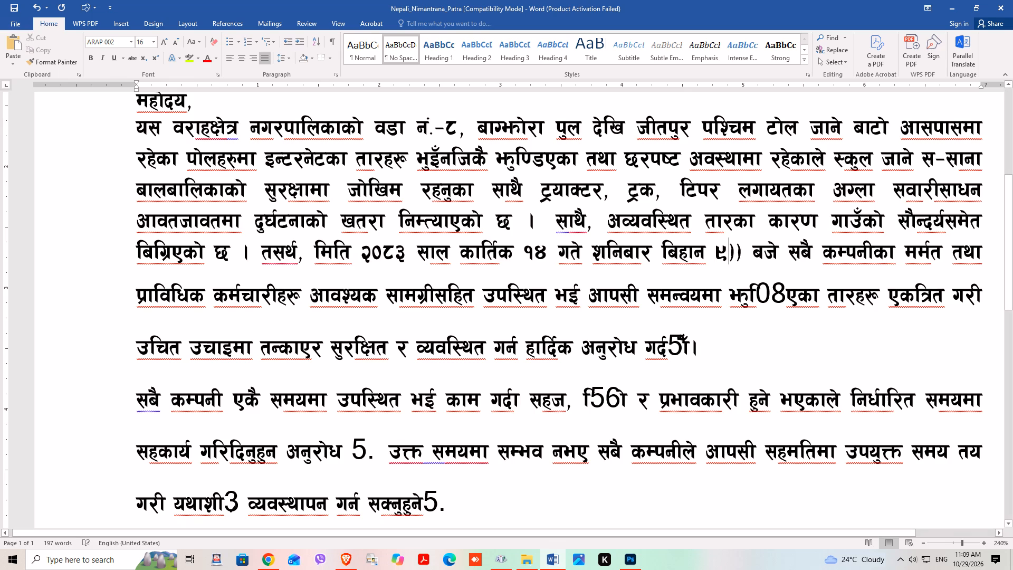
pyautogui.press('Delete')
pyautogui.press('Delete')
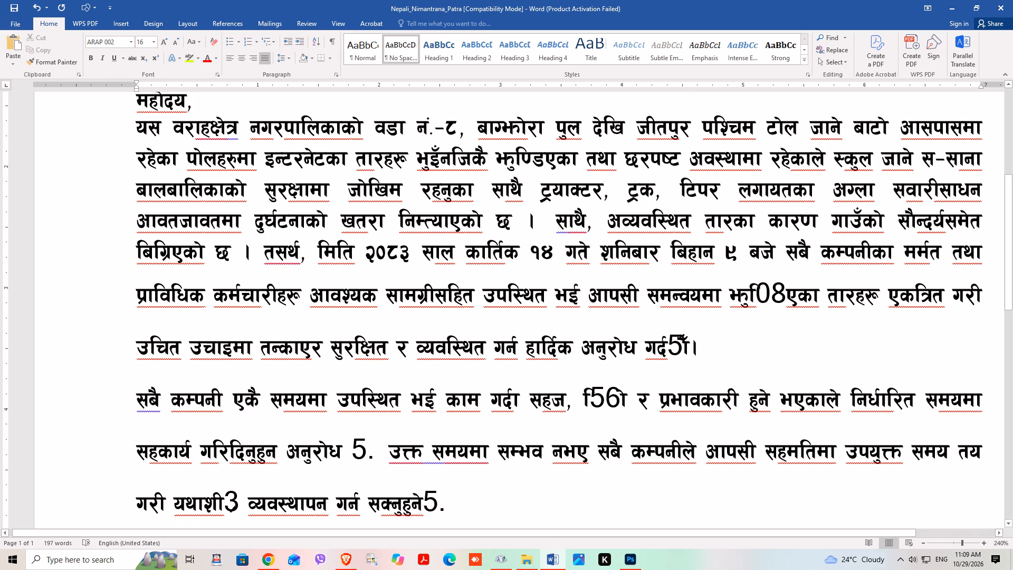
# Insert the word बाट after ९ बजे, separated by a space.
pyautogui.click(776, 249)
pyautogui.press('space')
pyautogui.write('af6')
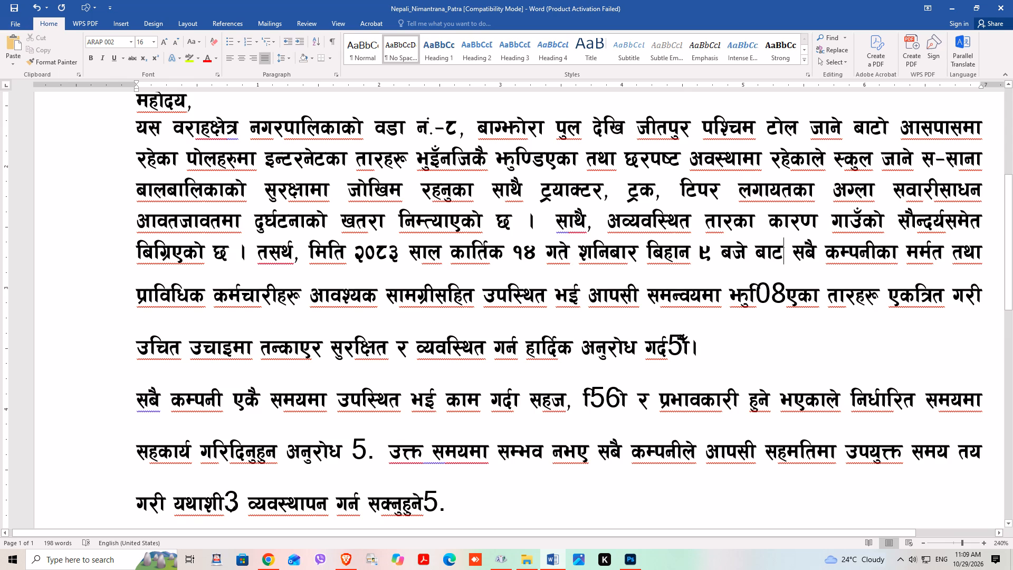
# Delete the words मर्मत तथा between कम्पनीका and प्राविधिक.
pyautogui.moveTo(905, 248); pyautogui.dragTo(979, 246)
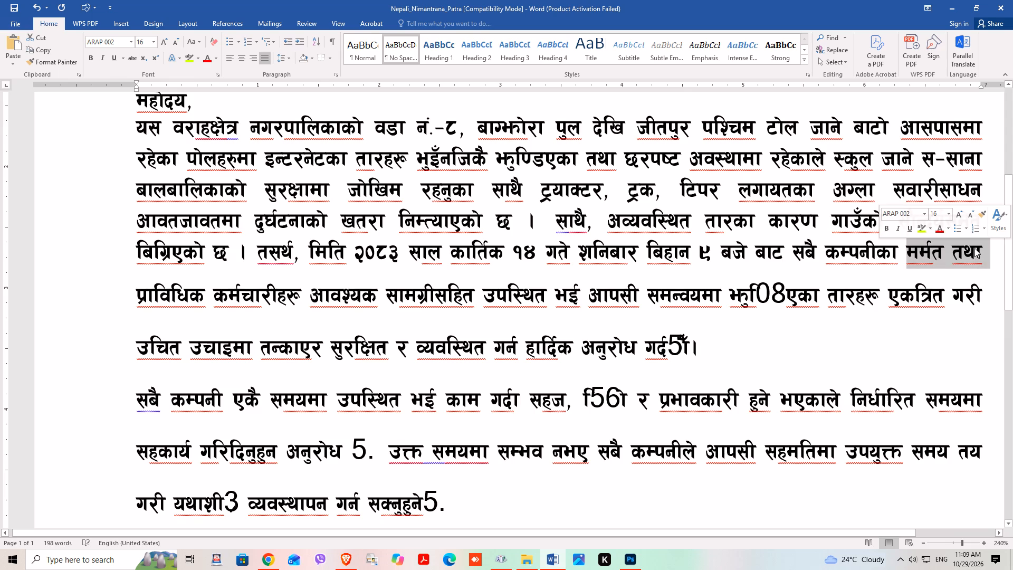
pyautogui.press('Delete')
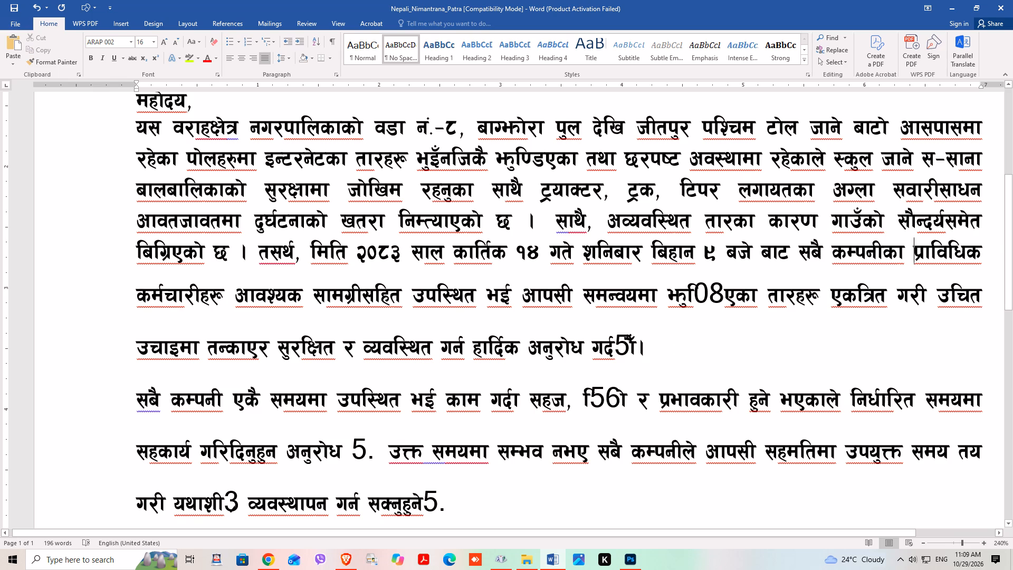
# Separate सामग्री and सहित with a space.
pyautogui.click(361, 298)
pyautogui.press('space')
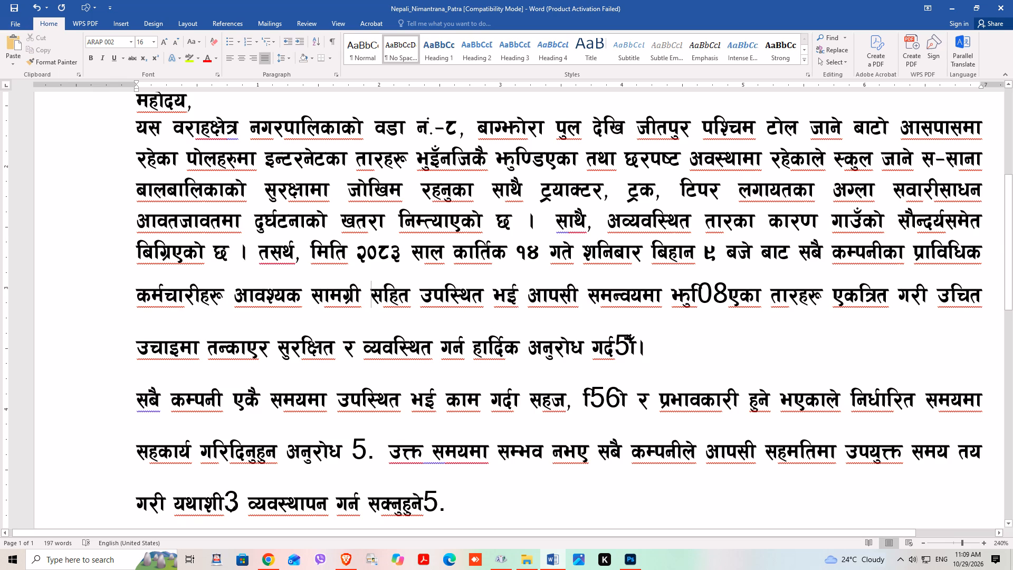
# Replace the garbled digits in the word before तारहरू एकत्रित so that it reads झुण्डिएका.
pyautogui.click(696, 295)
pyautogui.press('Delete')
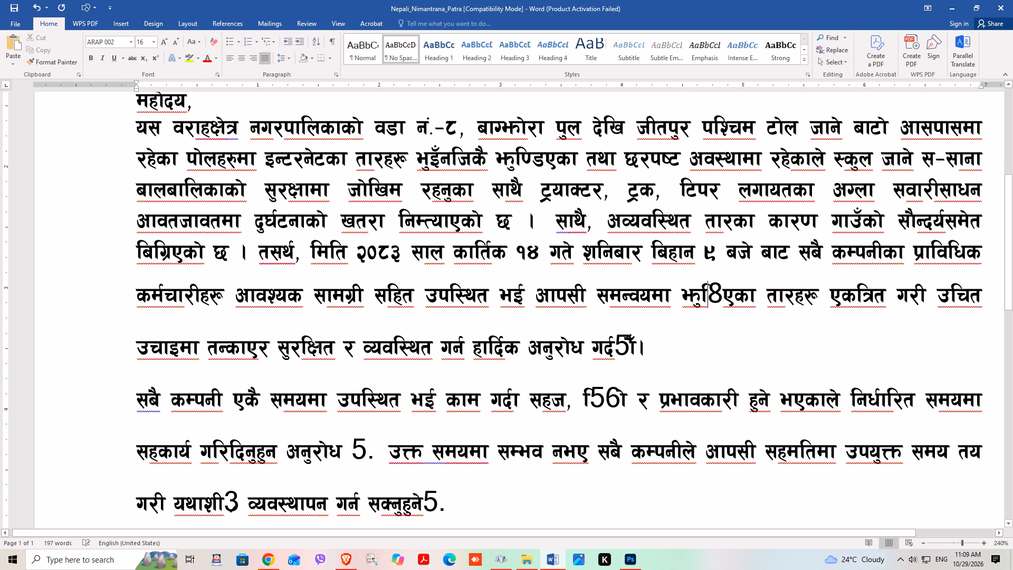
pyautogui.press('Delete')
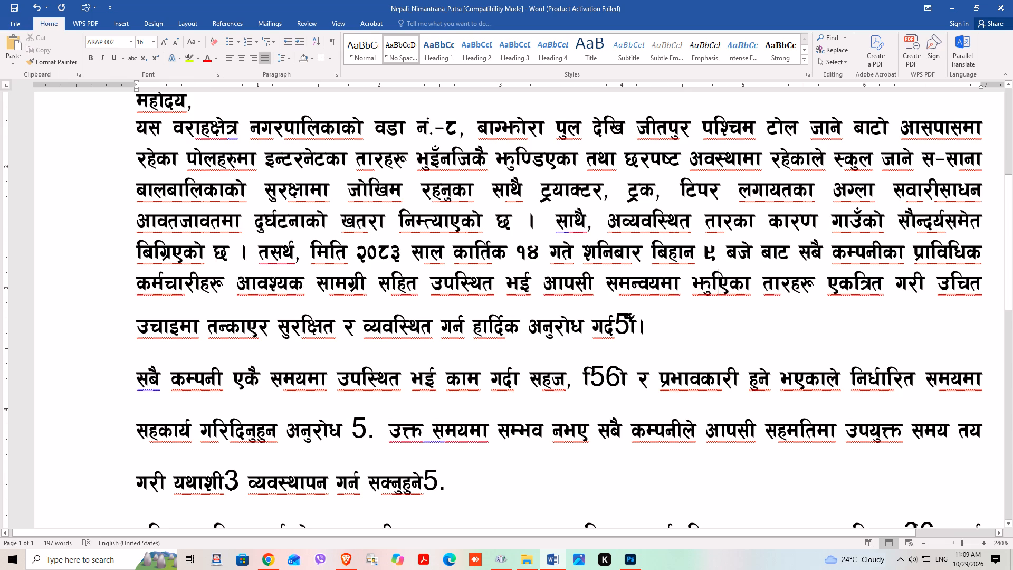
pyautogui.write('08')
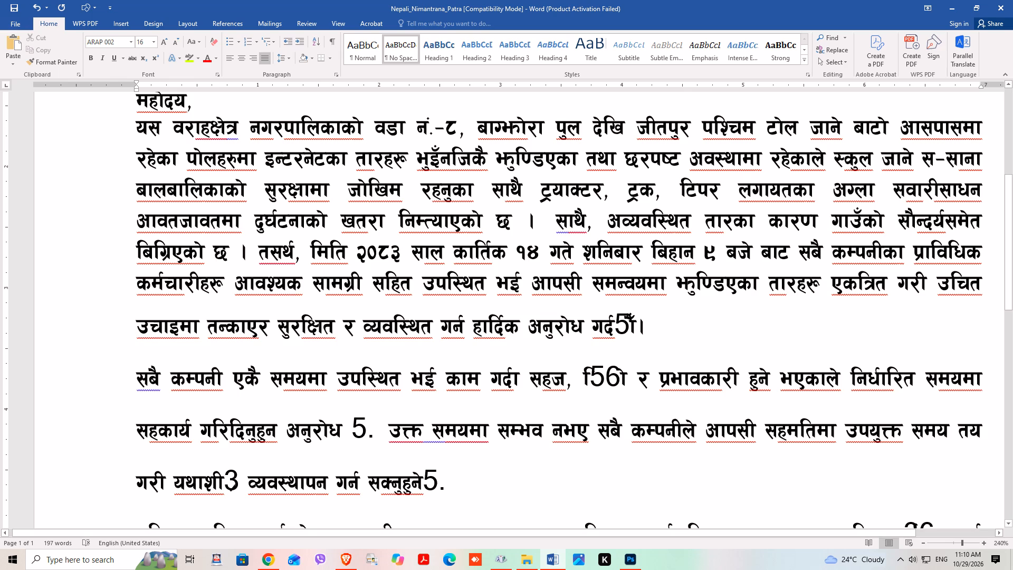
# Copy the word अव्यवस्थित from the subject line and insert it between झुण्डिएका and तारहरू.
pyautogui.scroll(3, 295, 266)
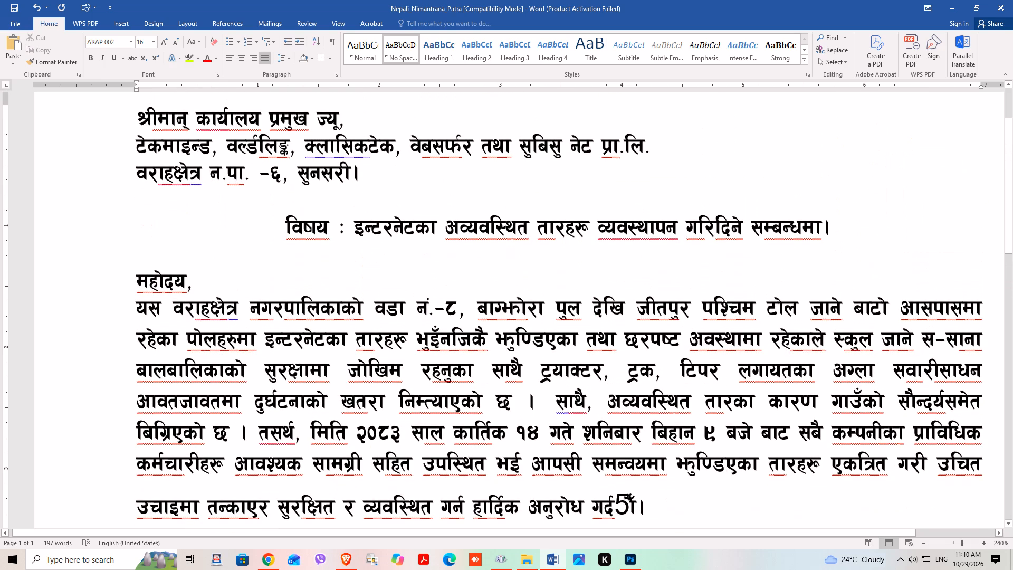
pyautogui.moveTo(448, 225); pyautogui.dragTo(526, 223)
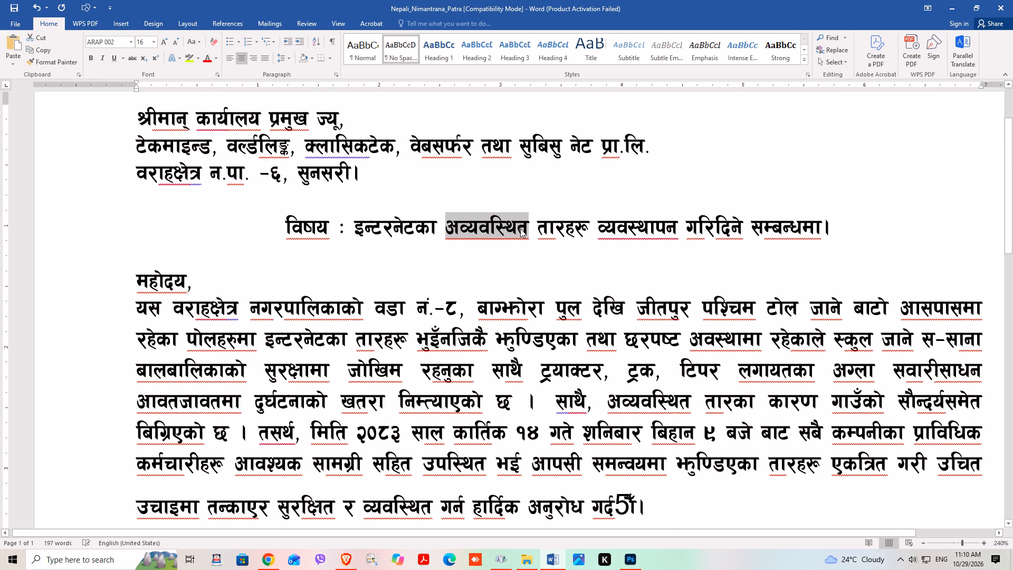
pyautogui.hotkey('ctrl', 'c')
pyautogui.scroll(-4, 502, 302)
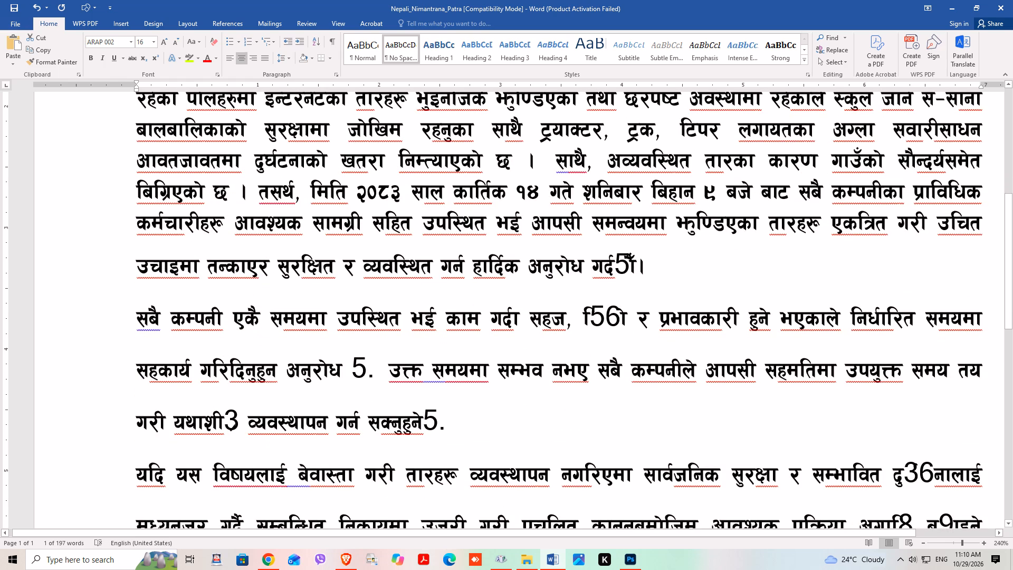
pyautogui.click(774, 217)
pyautogui.hotkey('ctrl', 'v')
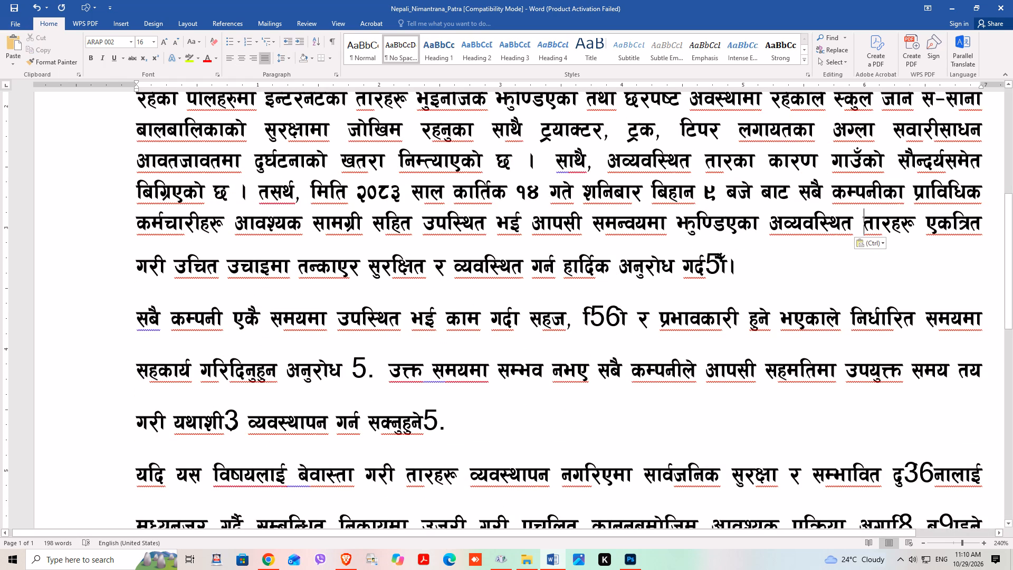
# Replace the garbled 5 in the word after हार्दिक अनुरोध so that it reads गर्दछौँ।.
pyautogui.click(704, 264)
pyautogui.press('Delete')
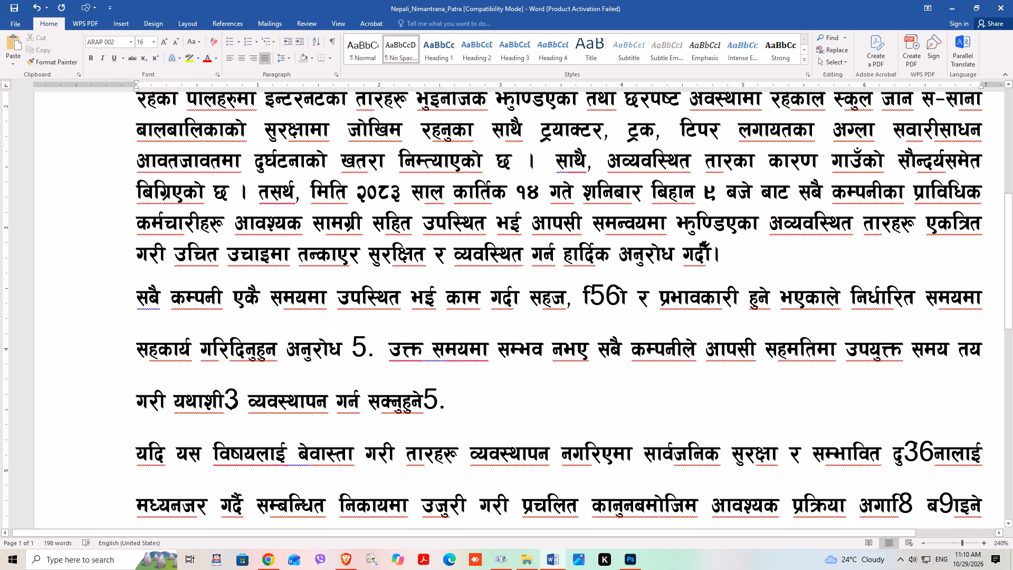
pyautogui.press('5')
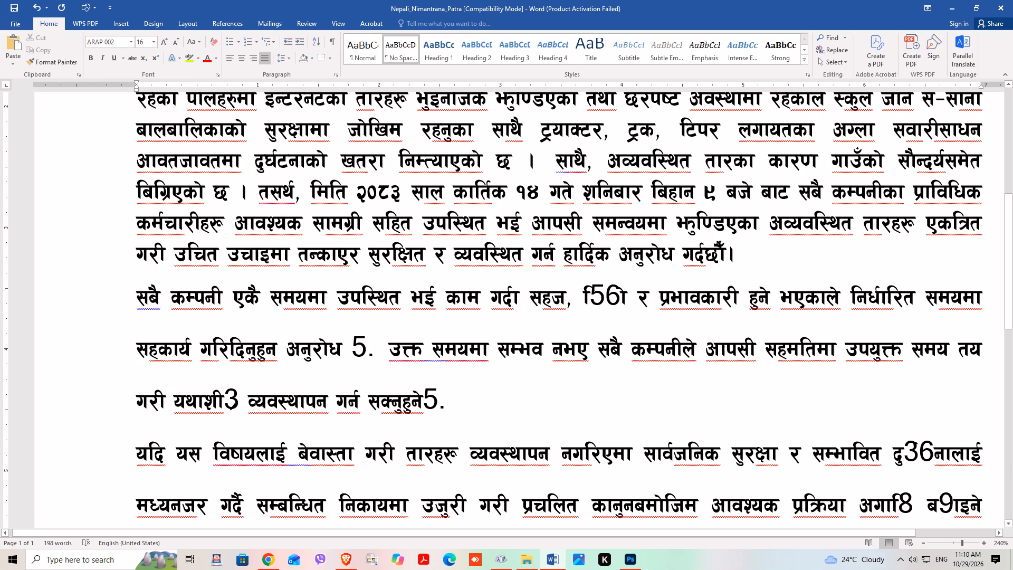
# Delete the whole paragraph that starts with सबै कम्पनी एकै समयमा.
pyautogui.moveTo(464, 401); pyautogui.dragTo(248, 354)
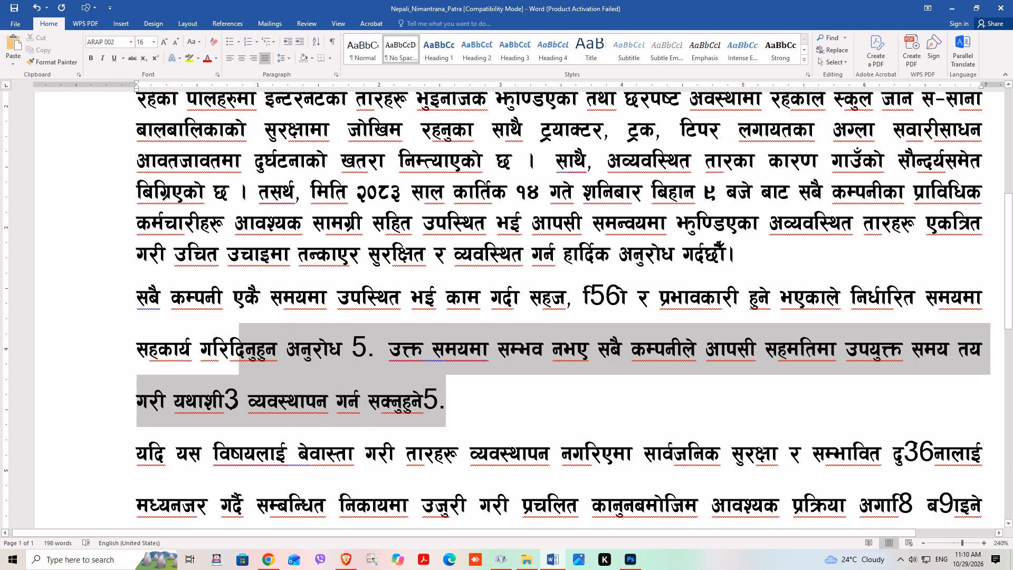
pyautogui.moveTo(248, 354); pyautogui.dragTo(133, 296)
pyautogui.press('Delete')
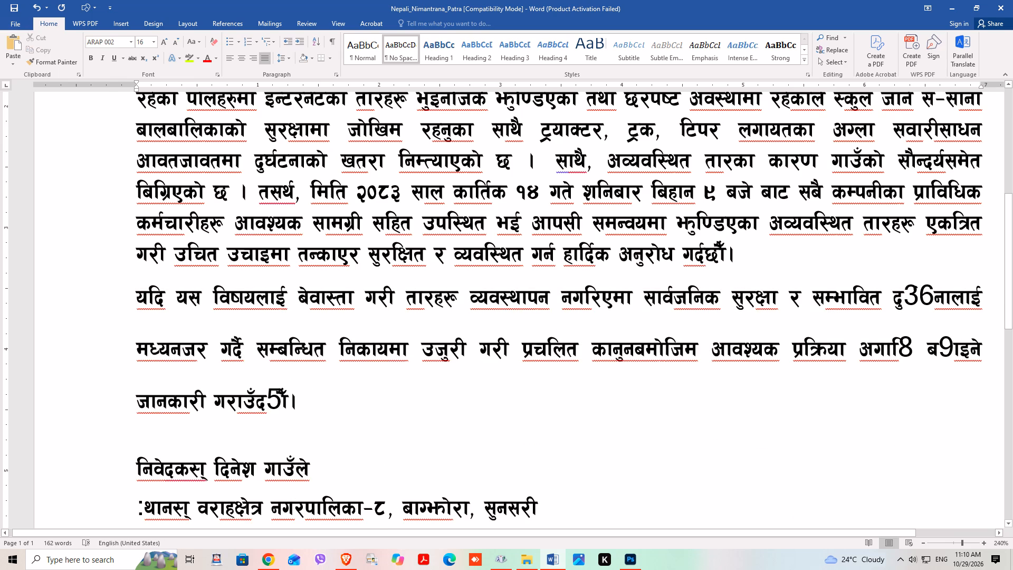
# Replace the garbled word part after सम्भावित with दुर्घटना, copied from the paragraph above, keeping the ending लाई.
pyautogui.scroll(-1, 274, 417)
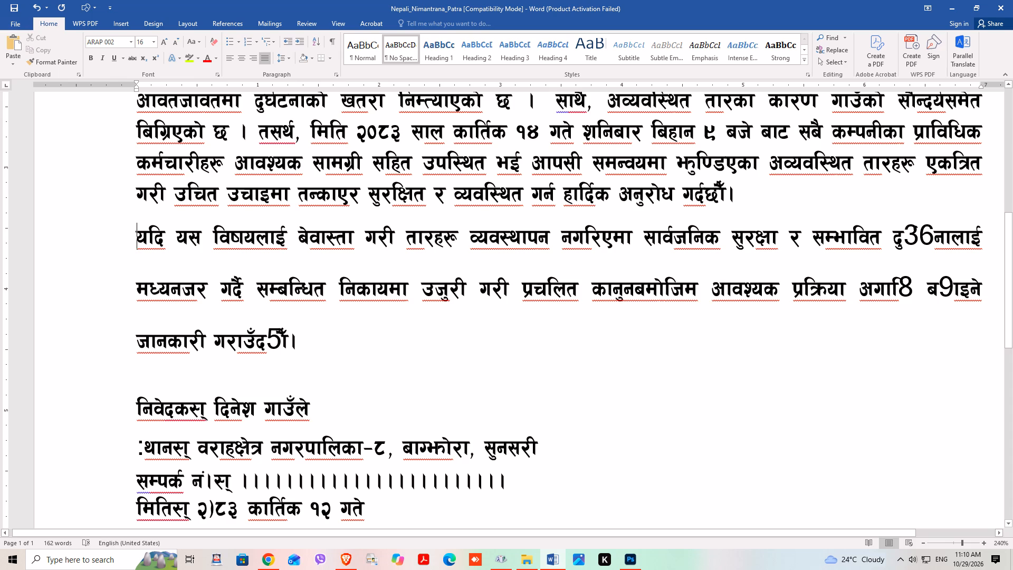
pyautogui.moveTo(932, 235); pyautogui.dragTo(921, 235)
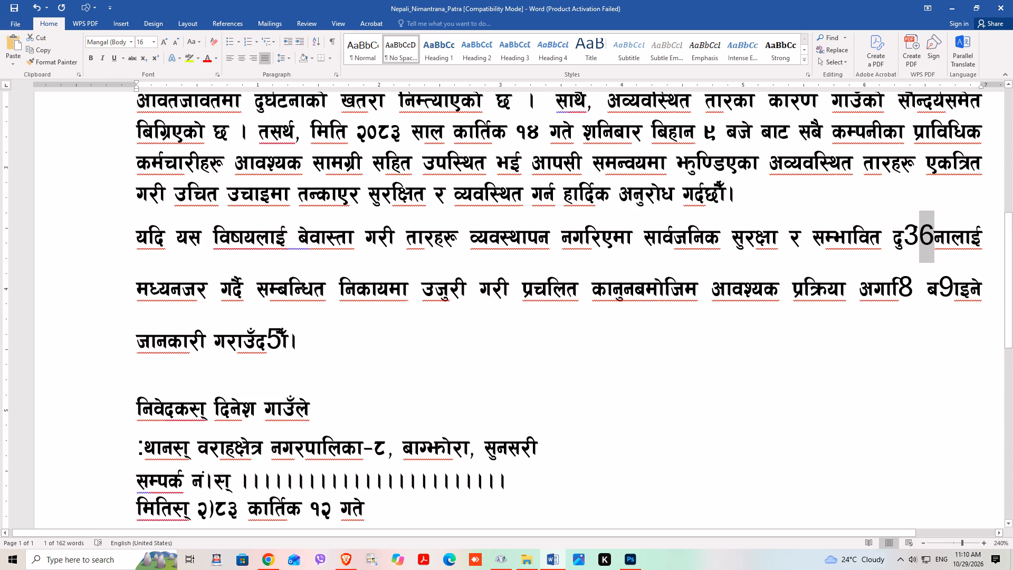
pyautogui.moveTo(254, 104); pyautogui.dragTo(302, 104)
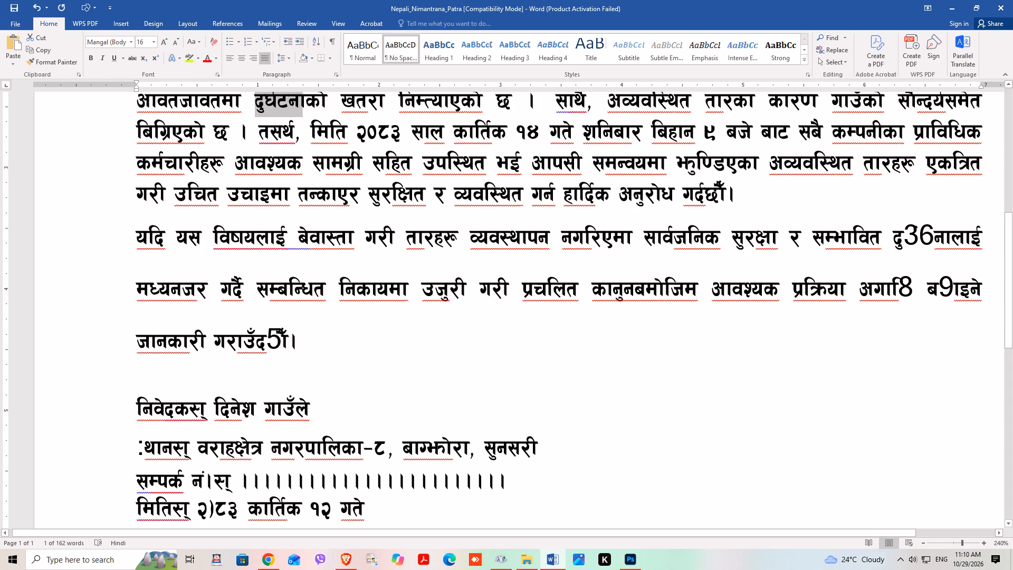
pyautogui.moveTo(302, 104); pyautogui.dragTo(305, 106)
pyautogui.hotkey('ctrl', 'c')
pyautogui.moveTo(892, 237); pyautogui.dragTo(938, 241)
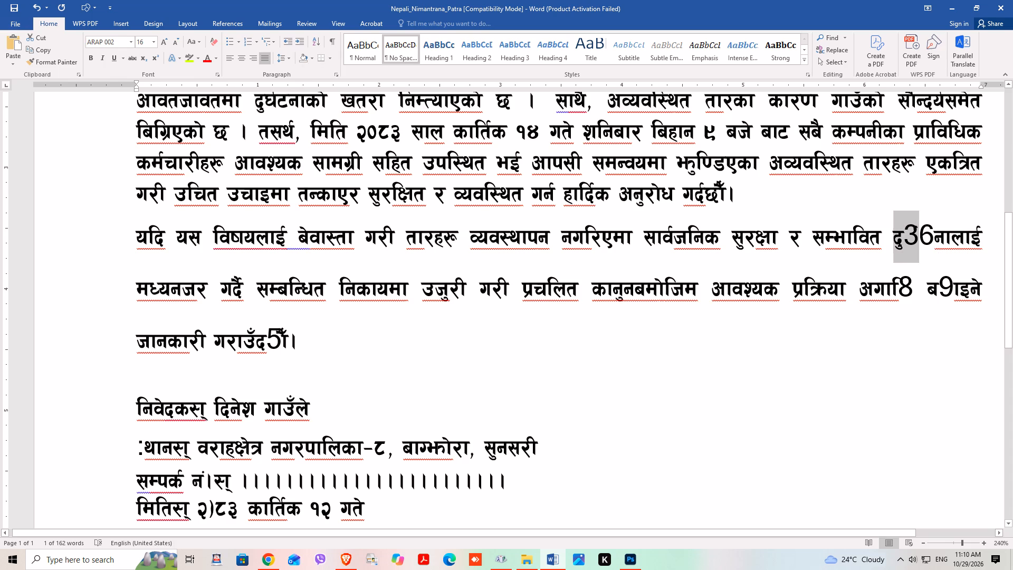
pyautogui.moveTo(938, 241); pyautogui.dragTo(950, 249)
pyautogui.hotkey('ctrl', 'v')
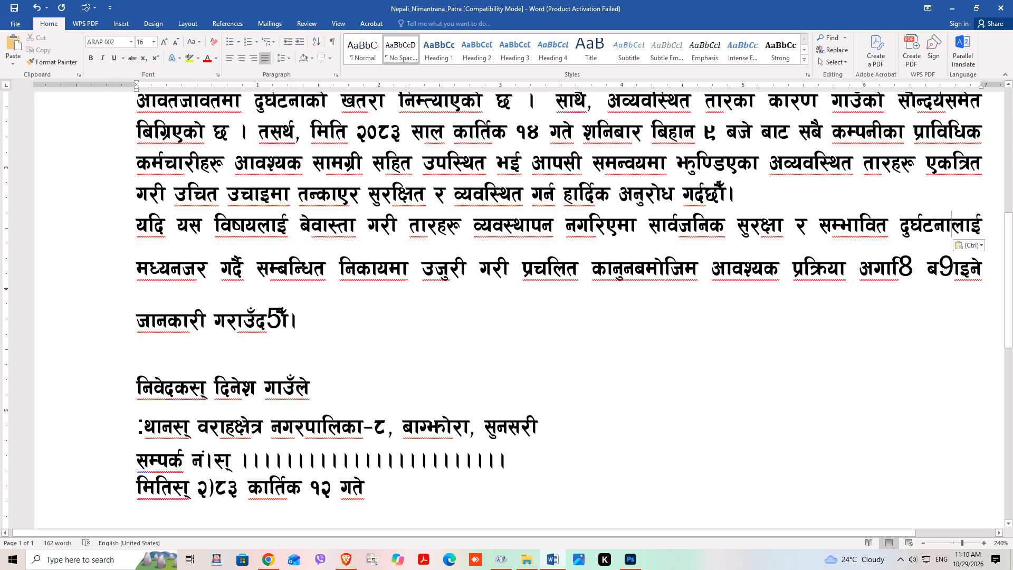
# Replace the garbled 8 and 9 after प्रक्रिया so that the words read अगाडि बढाइने.
pyautogui.click(897, 269)
pyautogui.press('Delete')
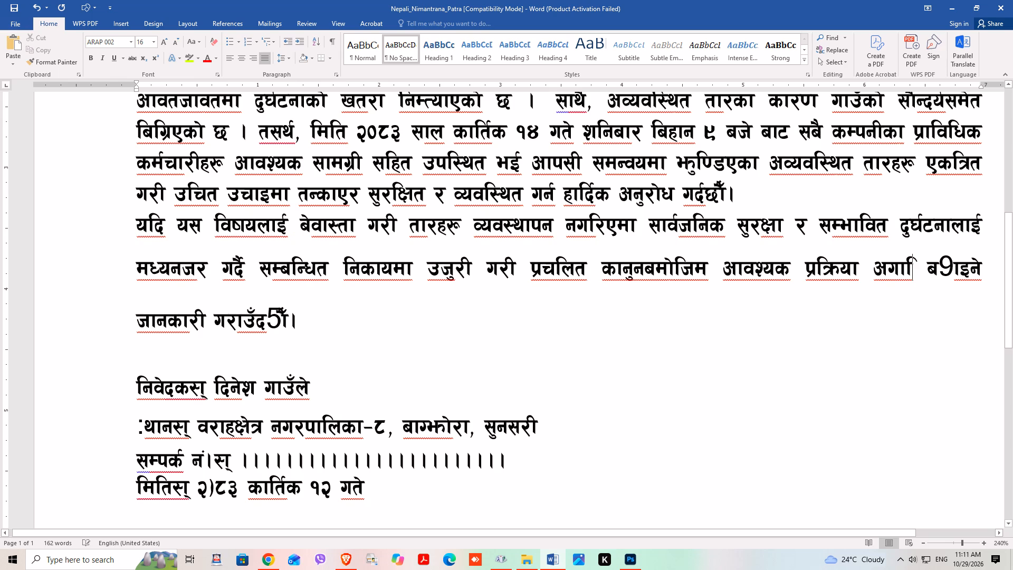
pyautogui.press('8')
pyautogui.click(942, 270)
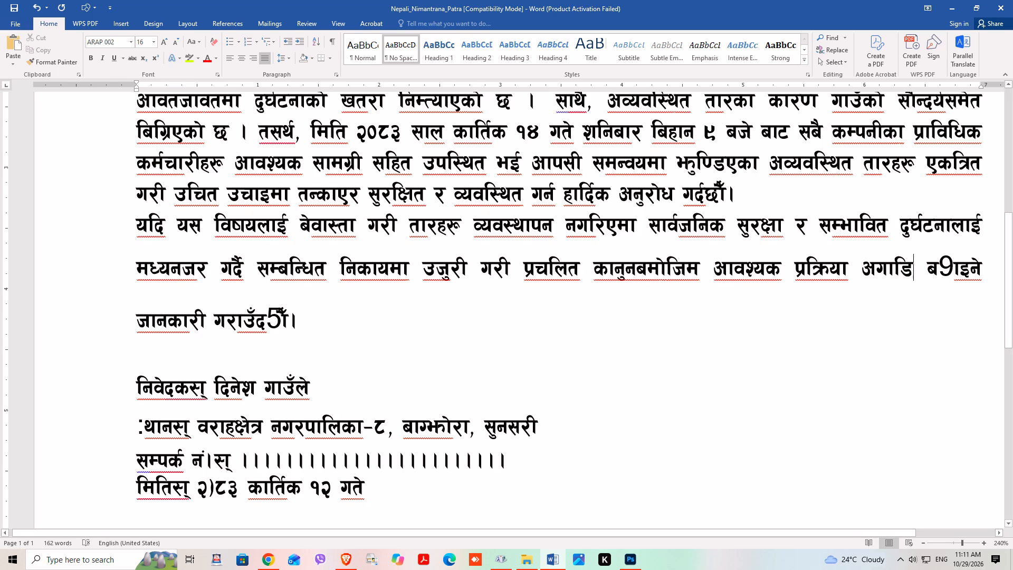
pyautogui.press('Delete')
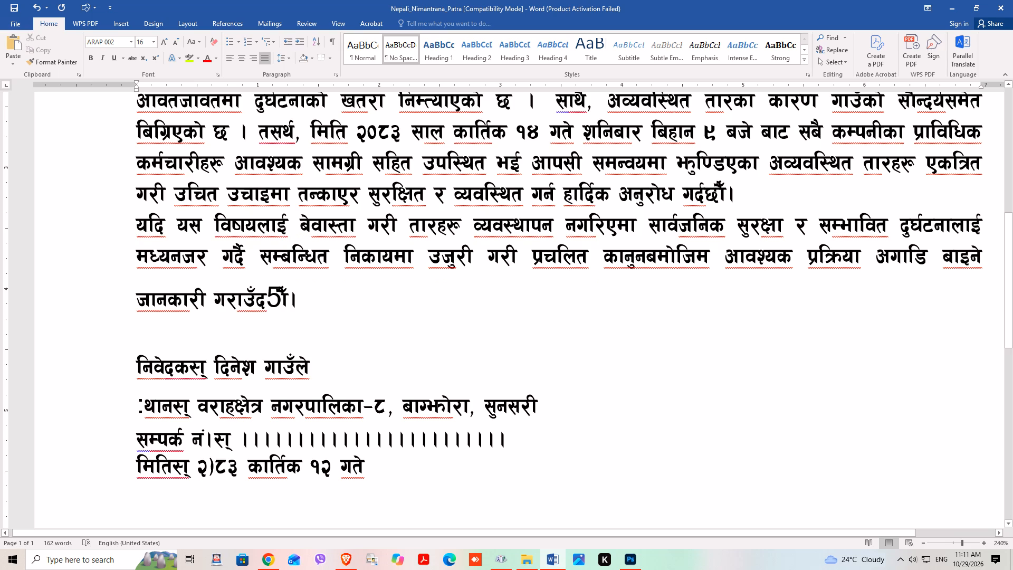
pyautogui.press('9')
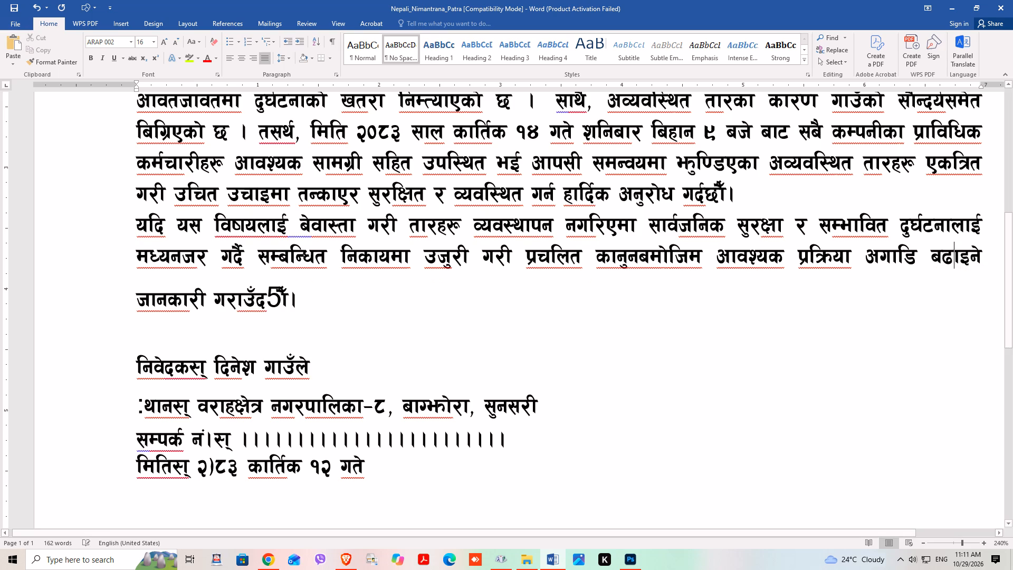
# Remove the garbled 5 from the closing word after जानकारी.
pyautogui.click(269, 300)
pyautogui.press('Delete')
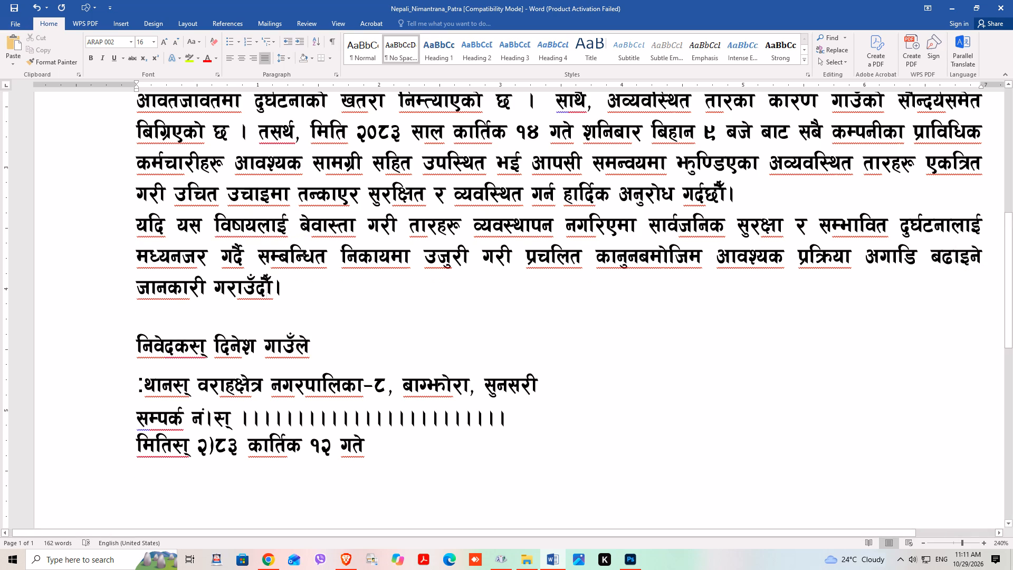
# Remove the stray स् after निवेदक and move the applicant's name onto its own line below.
pyautogui.click(422, 356)
pyautogui.click(191, 344)
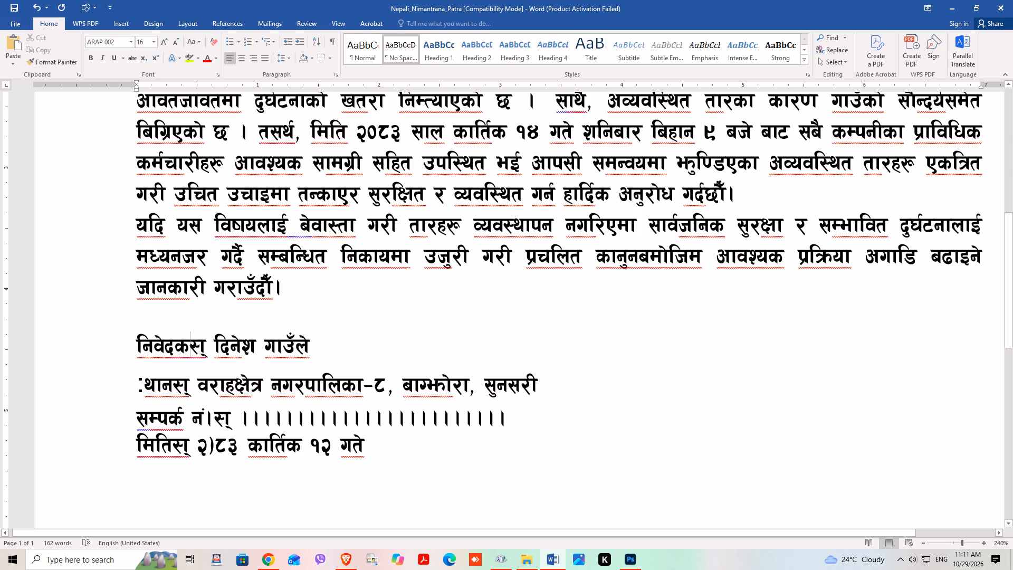
pyautogui.press('Delete')
pyautogui.press('Delete')
pyautogui.press('Delete')
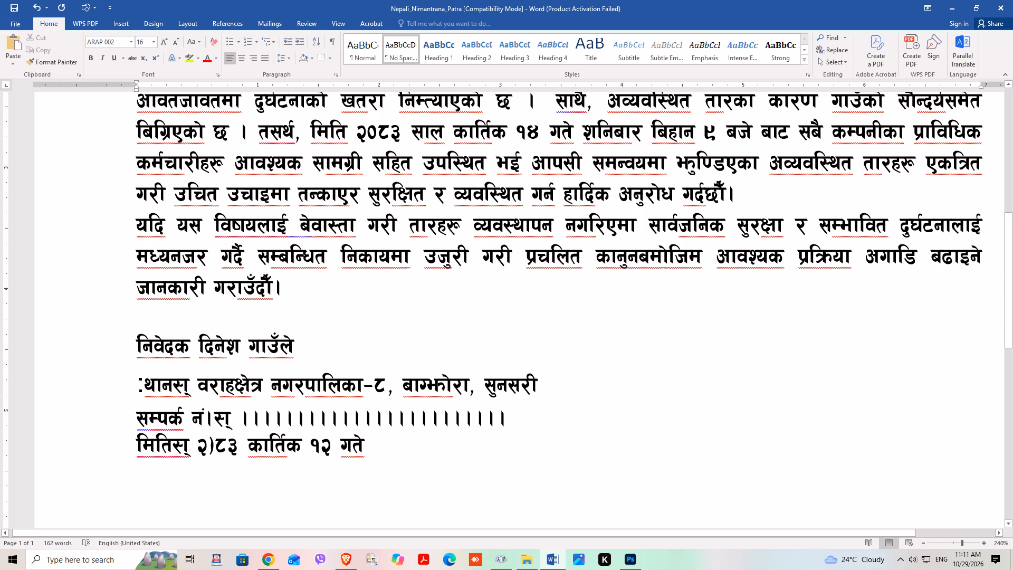
pyautogui.press('Return')
pyautogui.press('Delete')
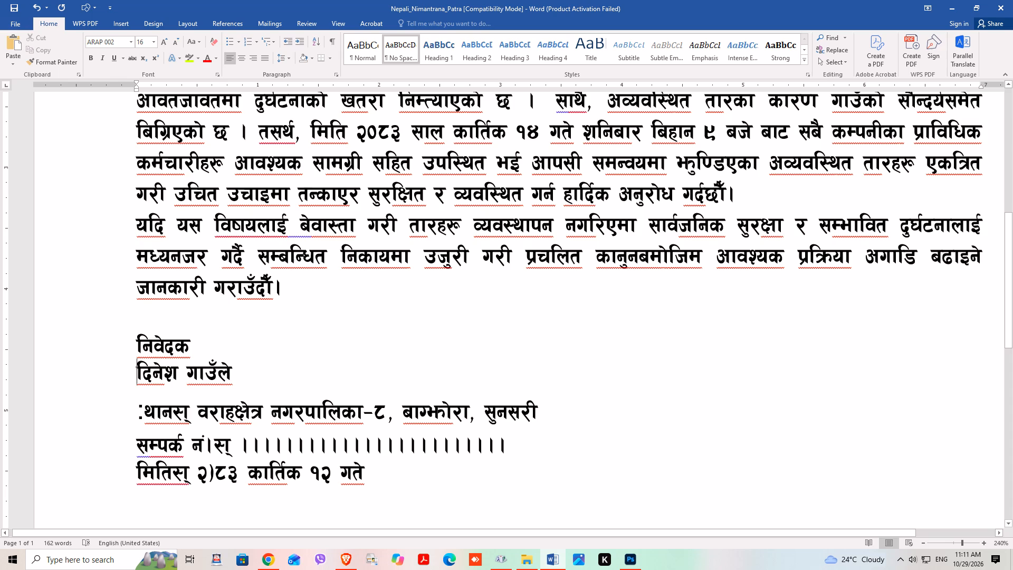
# Add the company name पुर्वी आवाज मिडिया प्रा.लि. in parentheses after the applicant's name.
pyautogui.click(236, 371)
pyautogui.press('space')
pyautogui.press('-')
pyautogui.press('space')
pyautogui.write('k')
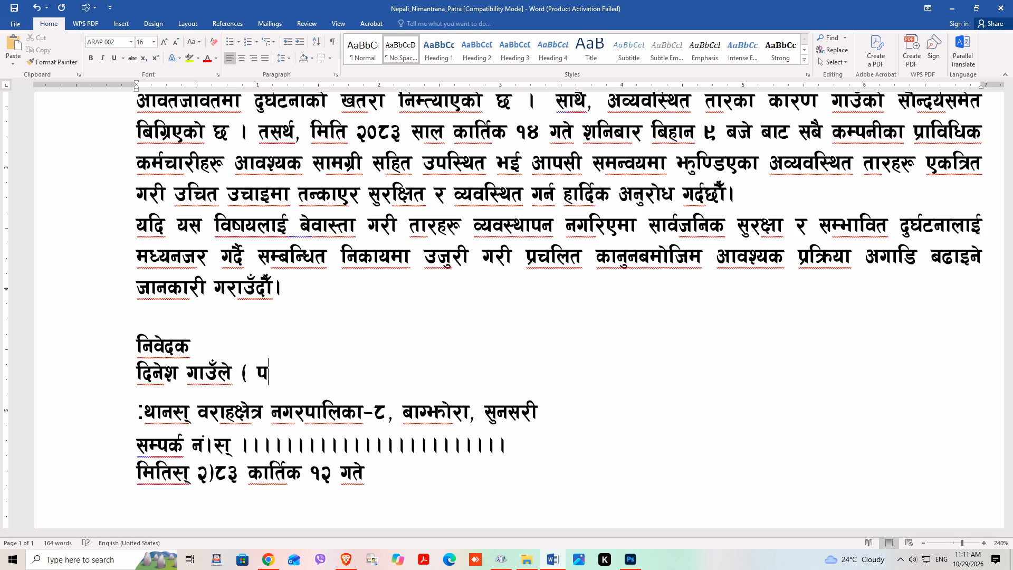
pyautogui.press("'")
pyautogui.hotkey('ctrl', 'z')
pyautogui.write('jL{')
pyautogui.press('space')
pyautogui.write('cf')
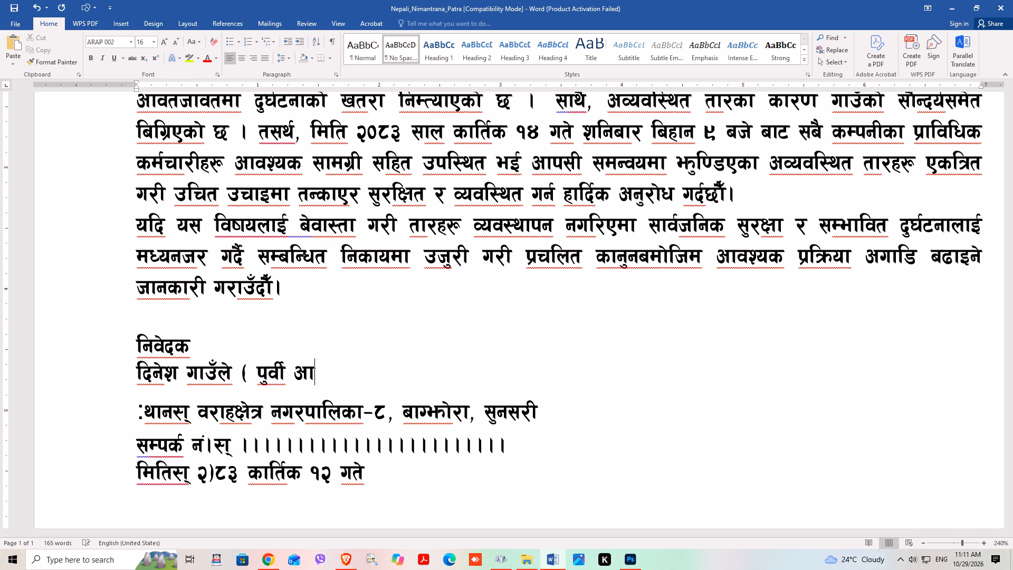
pyautogui.write('jf')
pyautogui.write('h')
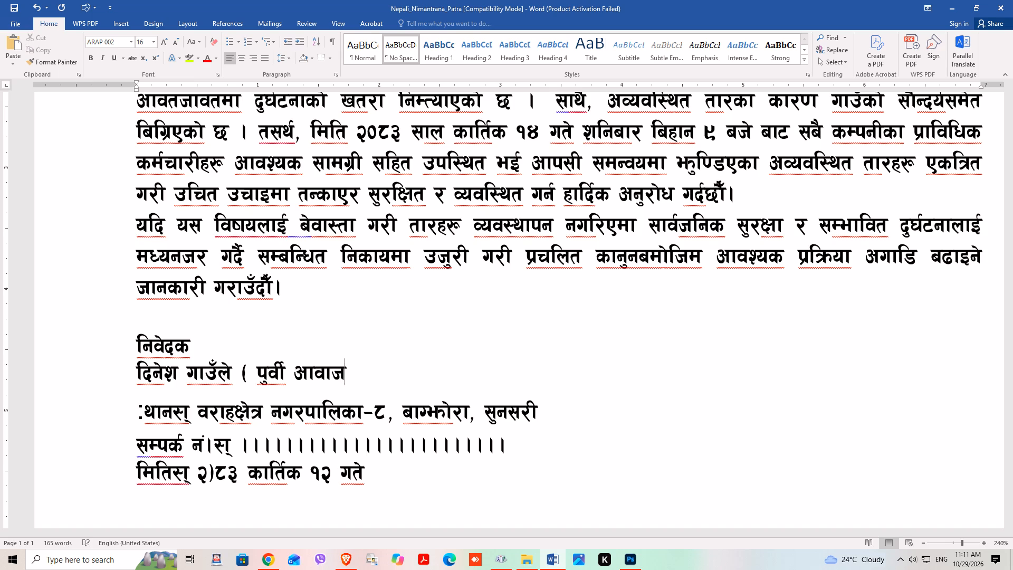
pyautogui.press('space')
pyautogui.write('ldl')
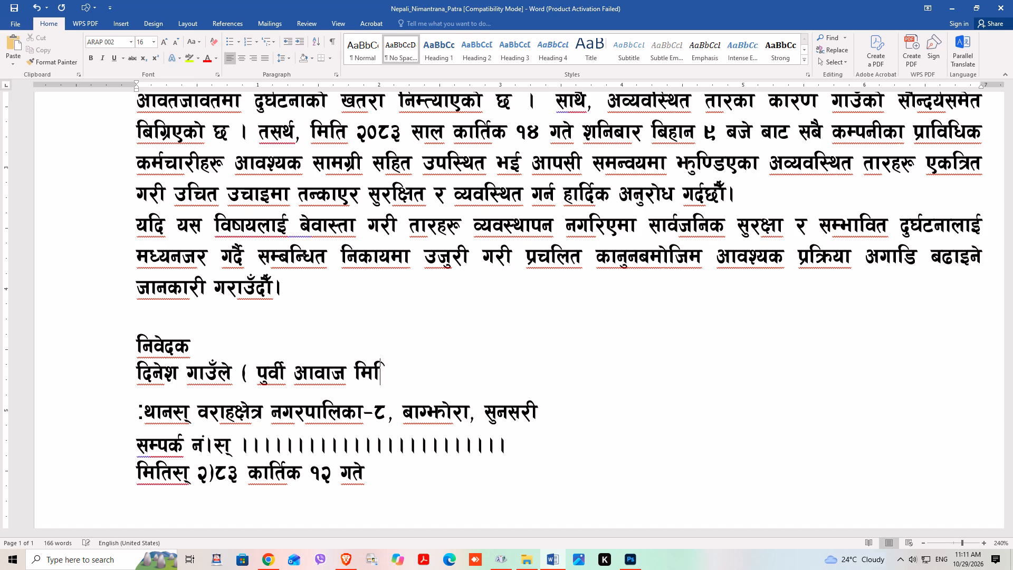
pyautogui.press('8')
pyautogui.write('of k')
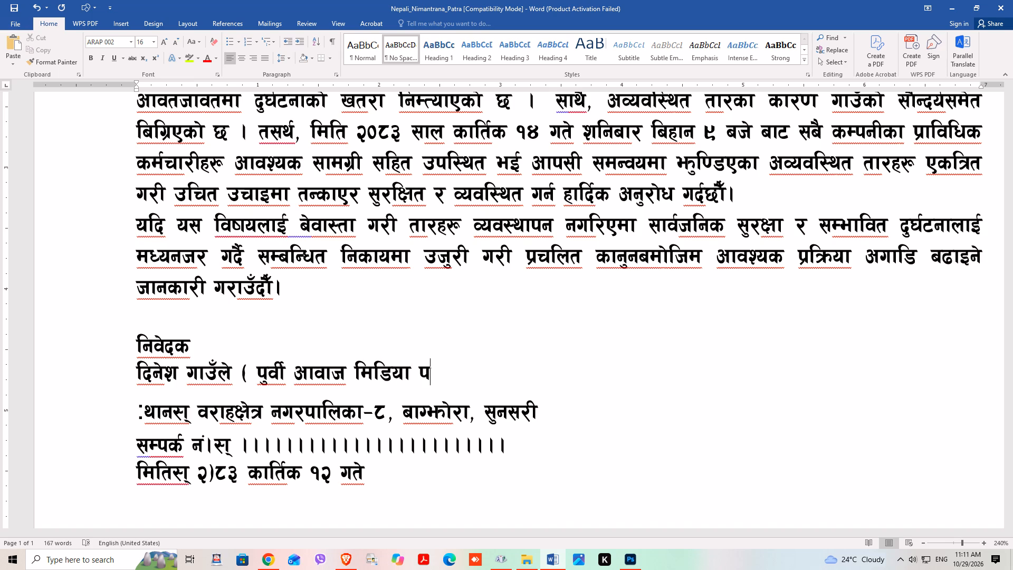
pyautogui.write('|f')
pyautogui.write('=ln')
pyautogui.press('=')
pyautogui.press('space')
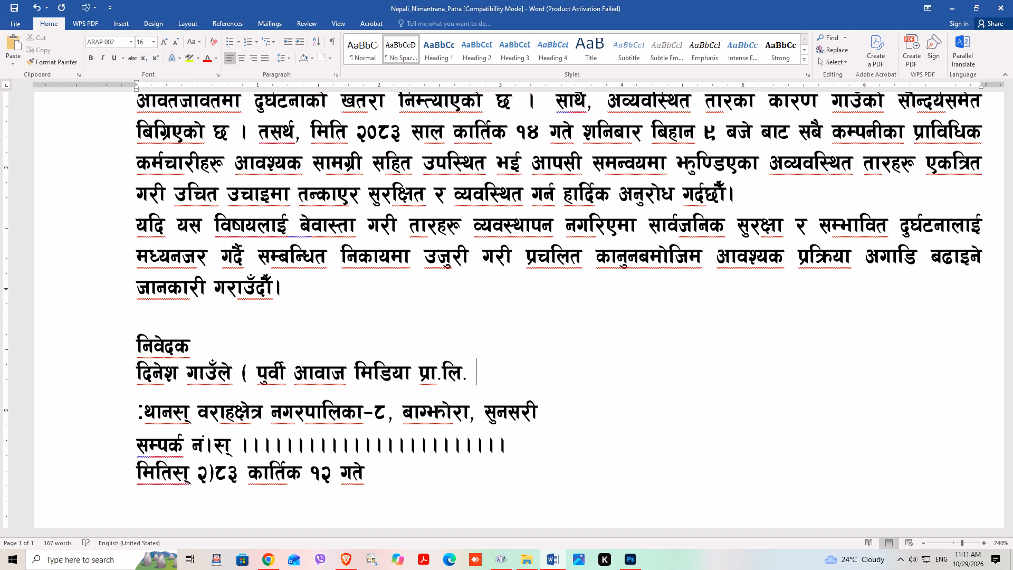
pyautogui.write('_')
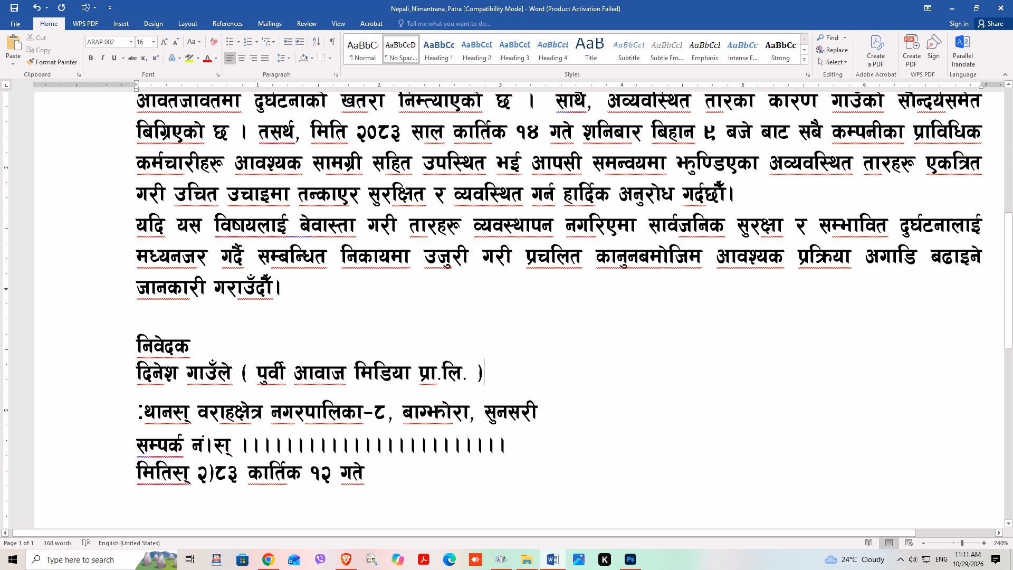
# Move the applicant's name behind the company name प्रा.लि. and remove the parentheses around the company.
pyautogui.moveTo(138, 373); pyautogui.dragTo(229, 368)
pyautogui.hotkey('ctrl', 'x')
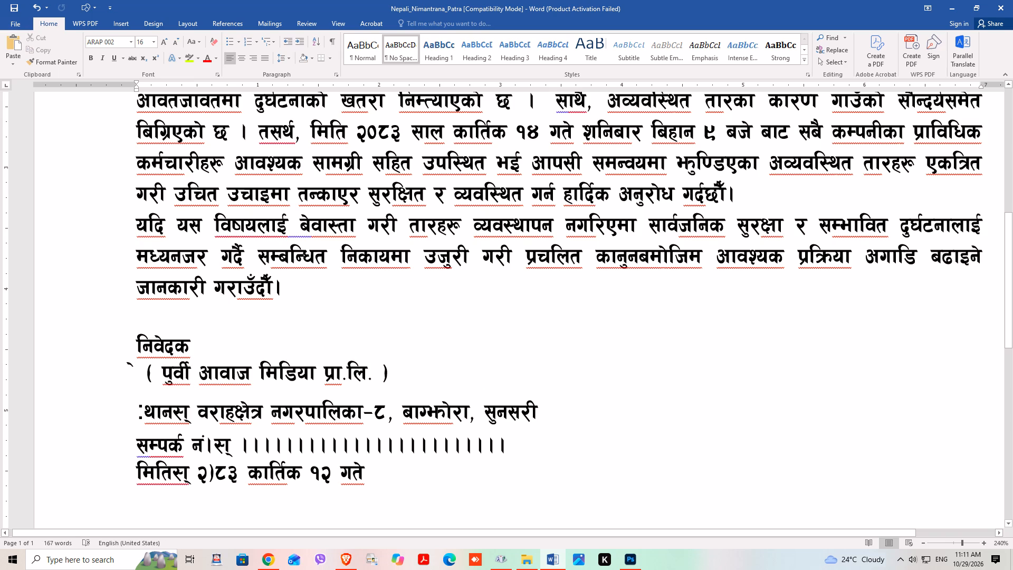
pyautogui.press('Delete')
pyautogui.press('Delete')
pyautogui.press('Delete')
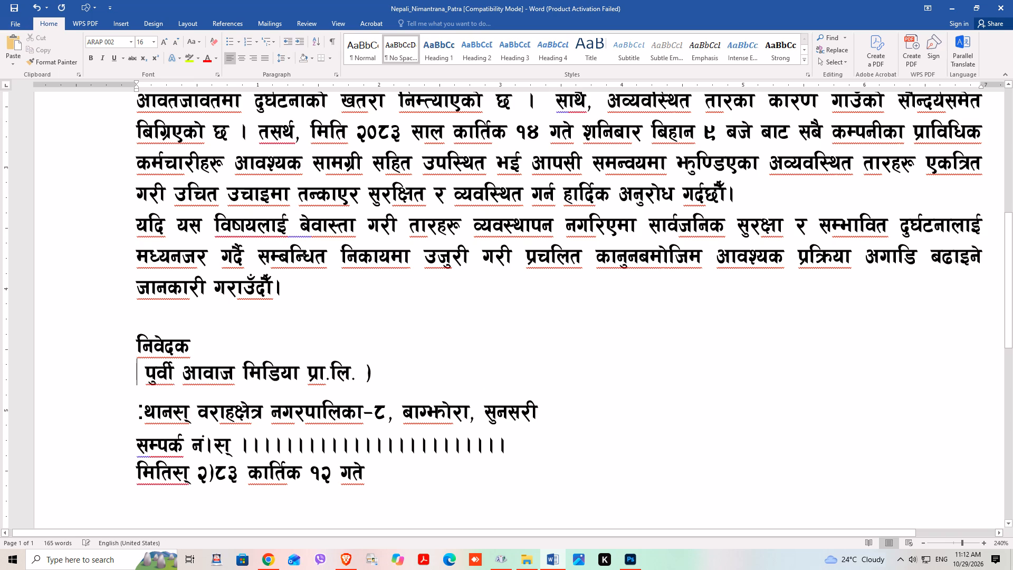
pyautogui.press('Delete')
pyautogui.click(348, 373)
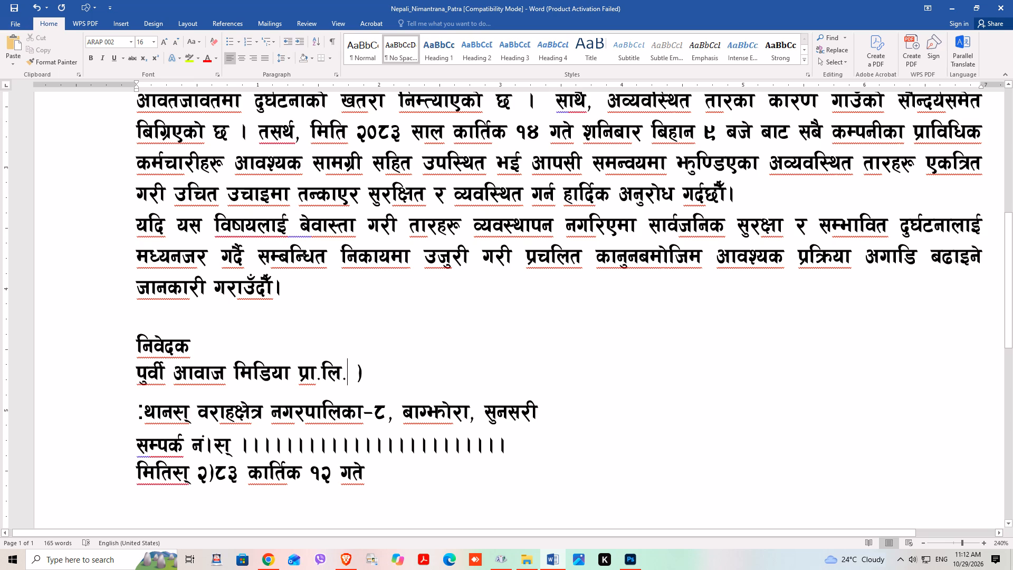
pyautogui.press('Delete')
pyautogui.press('Delete')
pyautogui.press('space')
pyautogui.hotkey('ctrl', 'v')
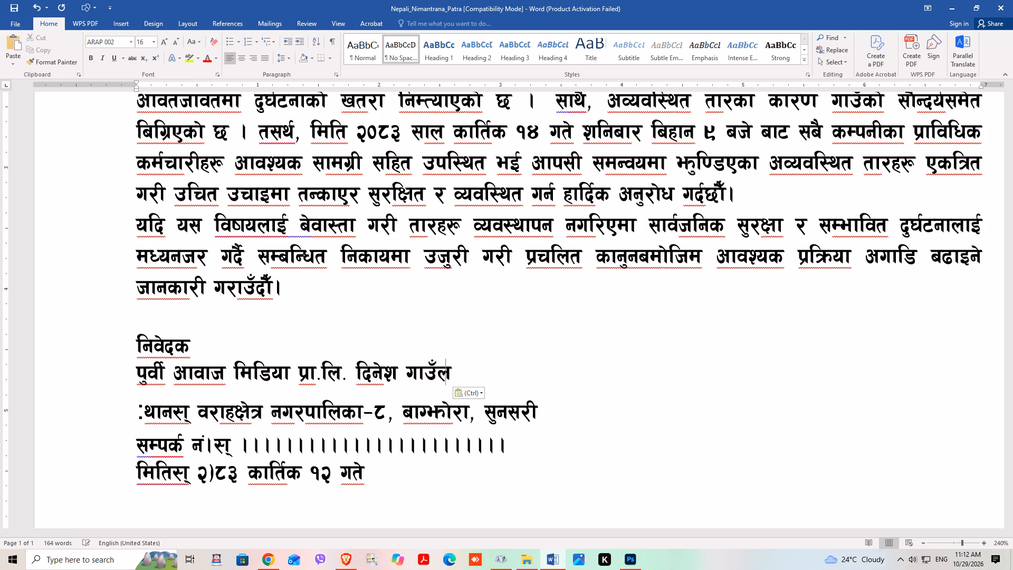
# Insert a spaced dash between the company and the applicant's name, and restore the missing े at the end of the name.
pyautogui.click(355, 374)
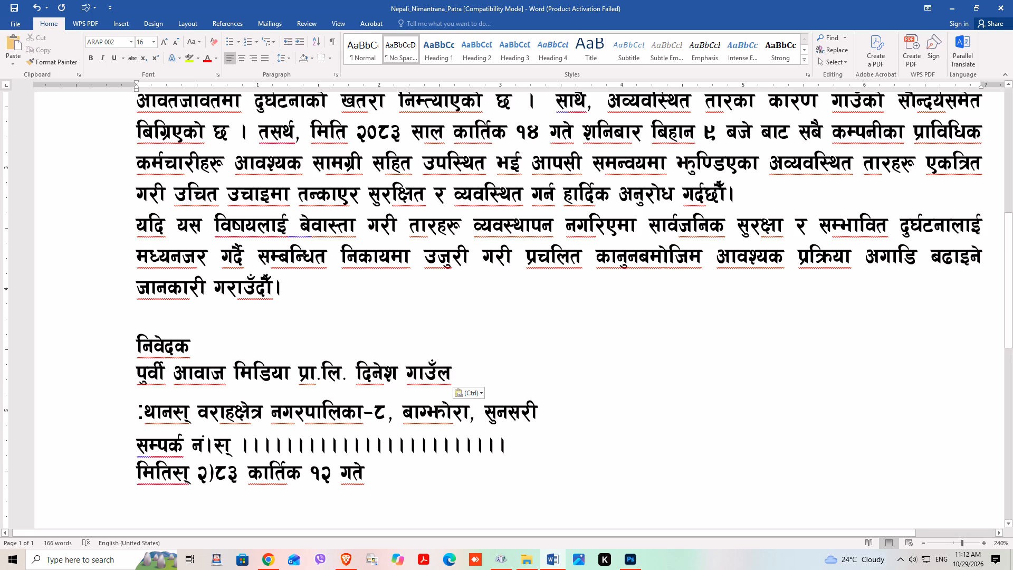
pyautogui.hotkey('alt', '0')
pyautogui.hotkey('alt', '1')
pyautogui.hotkey('alt', '5')
pyautogui.hotkey('alt', '0')
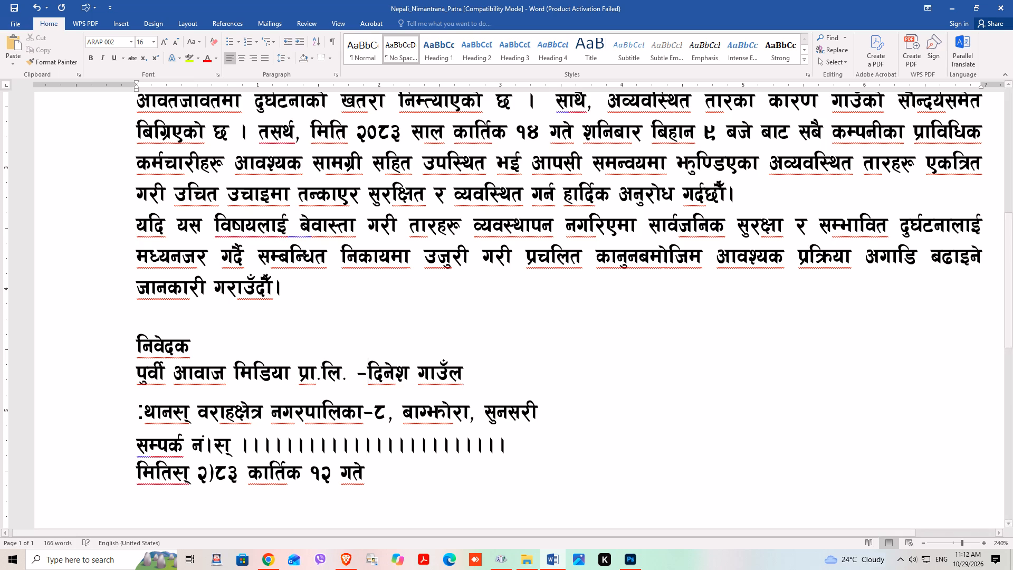
pyautogui.press('space')
pyautogui.press('Right')
pyautogui.press('Right')
pyautogui.press('Right')
pyautogui.press('Right')
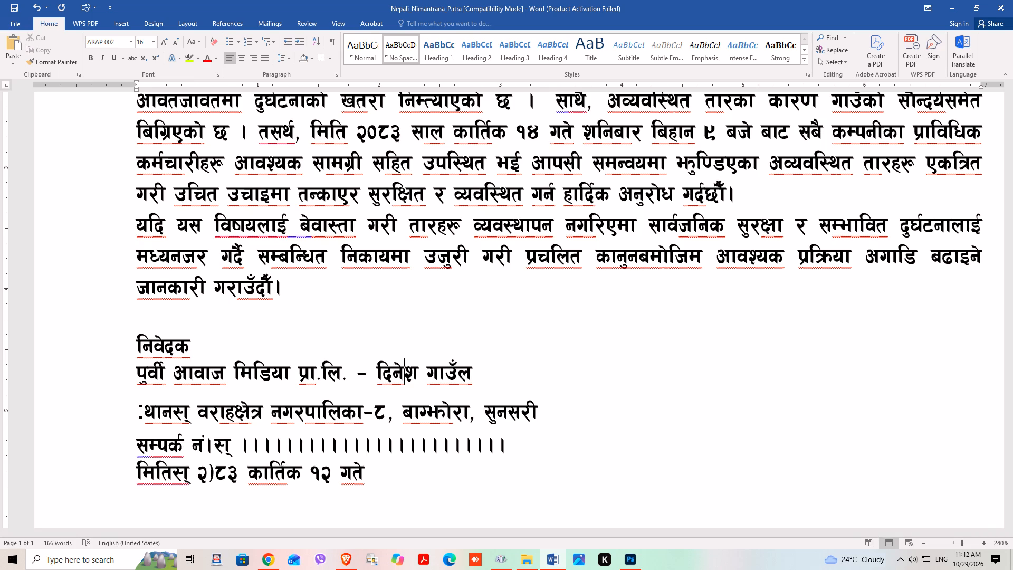
pyautogui.press('Right')
pyautogui.press('Right')
pyautogui.press('Right')
pyautogui.press('Right')
pyautogui.press('Right')
pyautogui.press('Right')
pyautogui.press('Right')
pyautogui.press(']')
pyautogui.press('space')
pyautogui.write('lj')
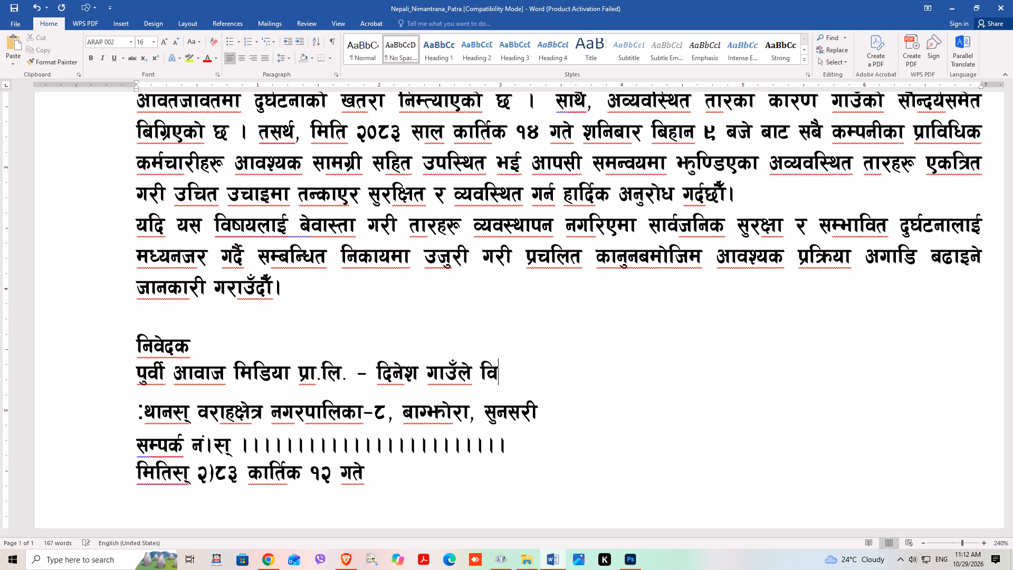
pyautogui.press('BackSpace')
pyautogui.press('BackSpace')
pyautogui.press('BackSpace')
# Insert the applicant's surname before the last word of the name and enclose that last word in parentheses.
pyautogui.press('Left')
pyautogui.press('Left')
pyautogui.press('Left')
pyautogui.press('Left')
pyautogui.press('Left')
pyautogui.press('Left')
pyautogui.write('lj')
pyautogui.write('i6')
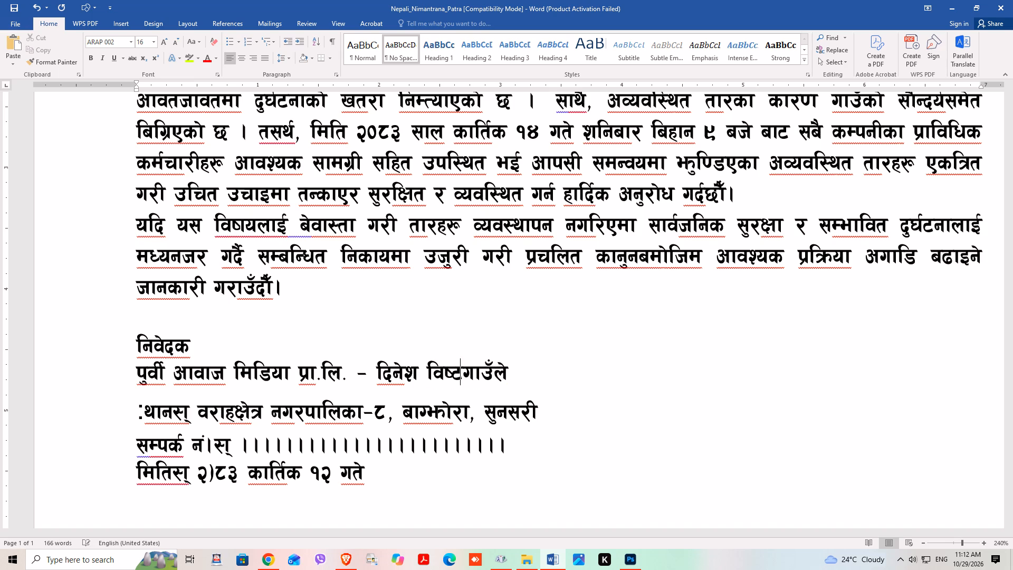
pyautogui.press('space')
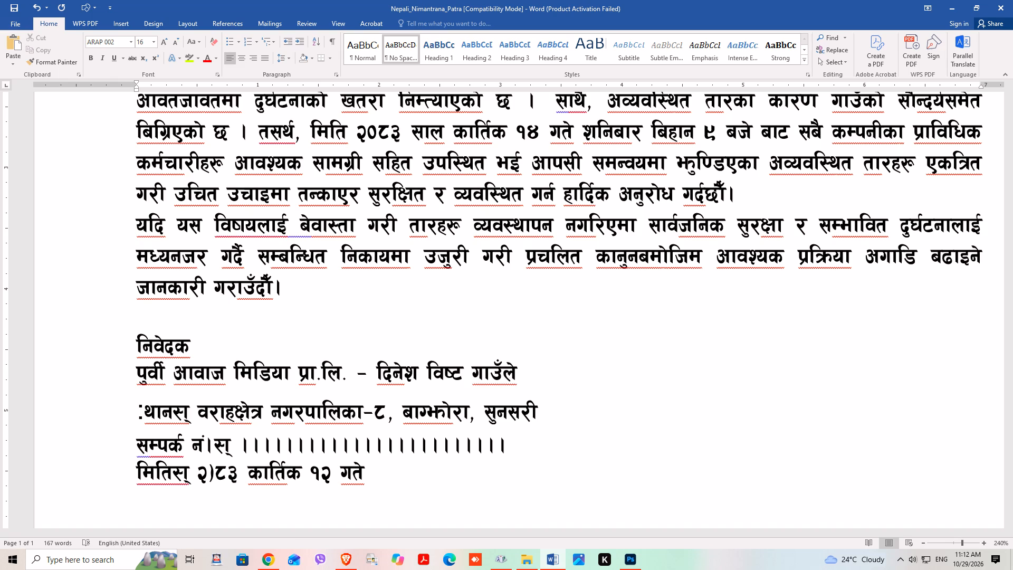
pyautogui.press('-')
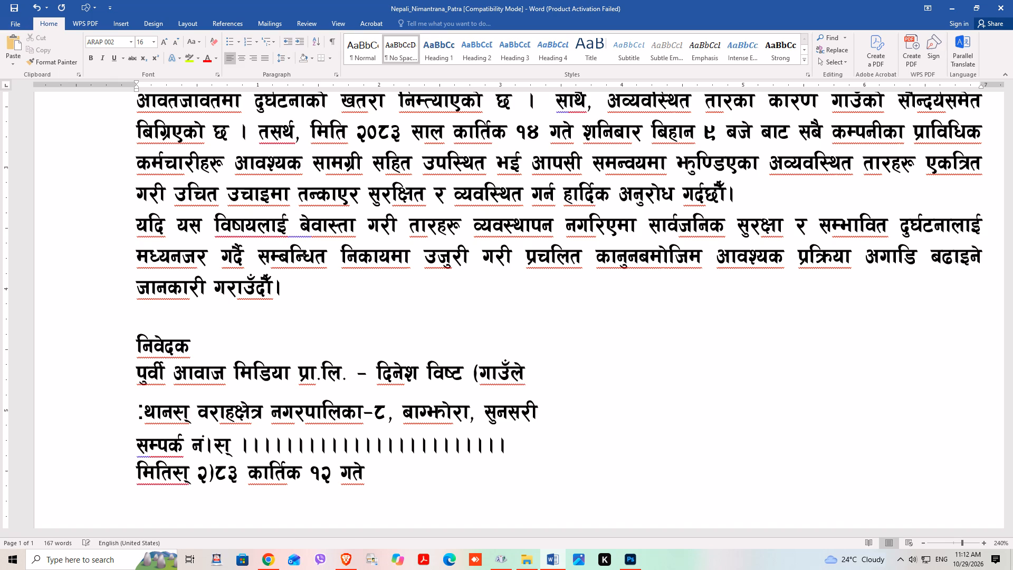
pyautogui.press('Right')
pyautogui.press('Right')
pyautogui.press('Right')
pyautogui.press('Right')
pyautogui.press('Right')
pyautogui.press('Right')
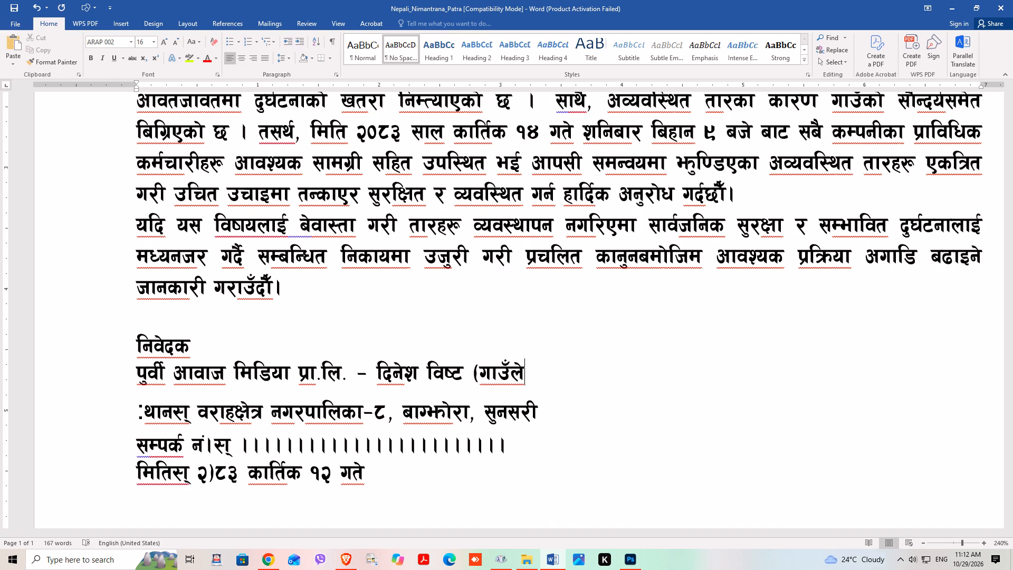
pyautogui.hotkey('shift', '_')
# Delete the garbled place label in front of the address in the signature block.
pyautogui.moveTo(198, 408); pyautogui.dragTo(135, 406)
pyautogui.press('Delete')
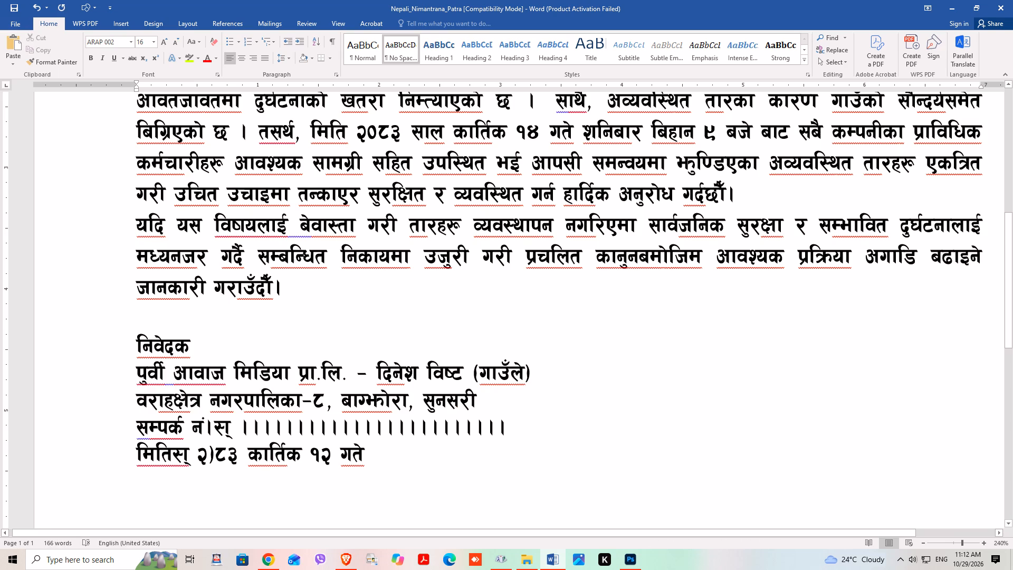
# Insert the words गाँउ समाजका between बाट and सबै in the sentence giving the date and time.
pyautogui.scroll(2, 388, 397)
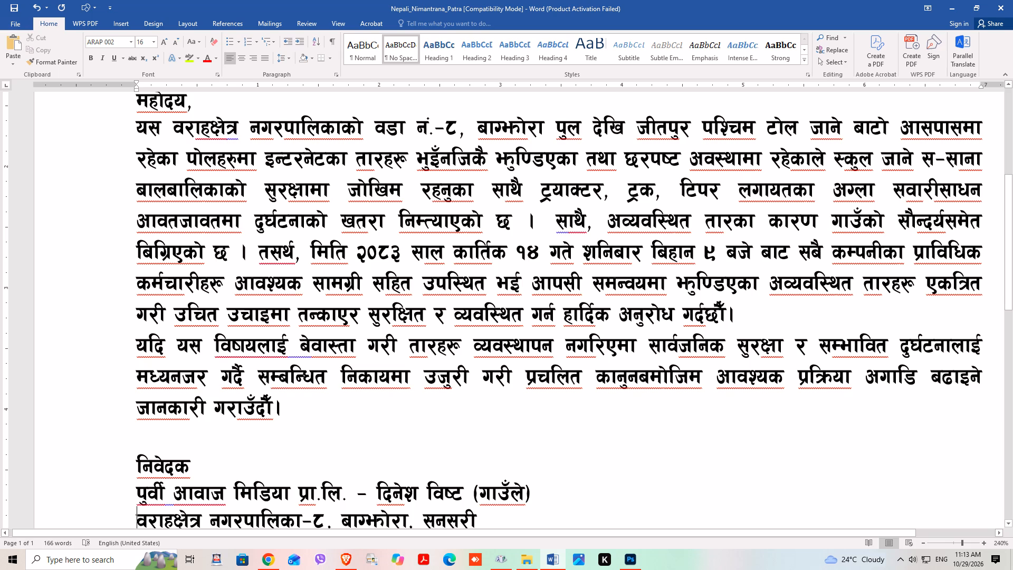
pyautogui.click(789, 249)
pyautogui.press('space')
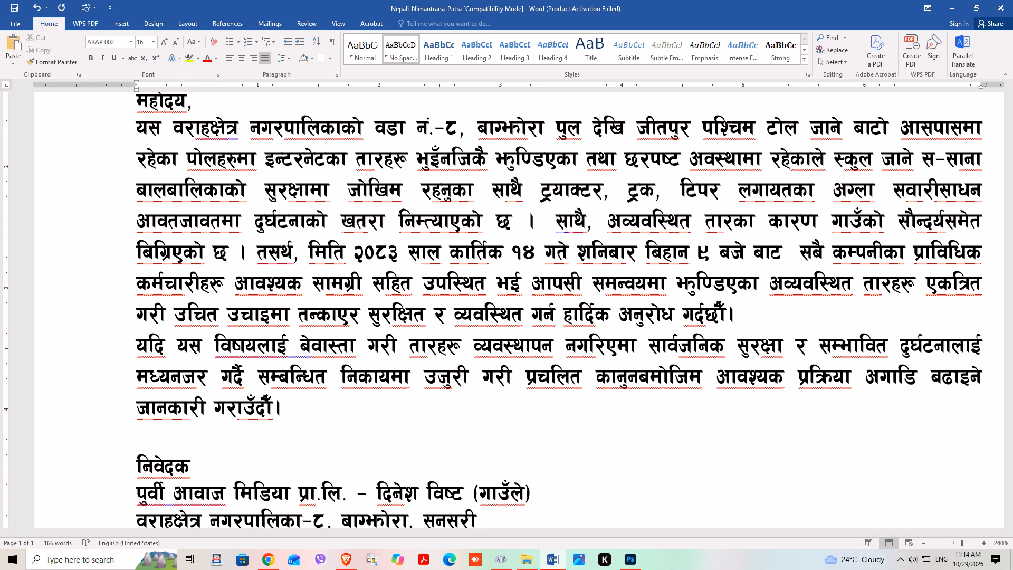
pyautogui.write('of')
pyautogui.press('BackSpace')
pyautogui.press('BackSpace')
pyautogui.write('uf')
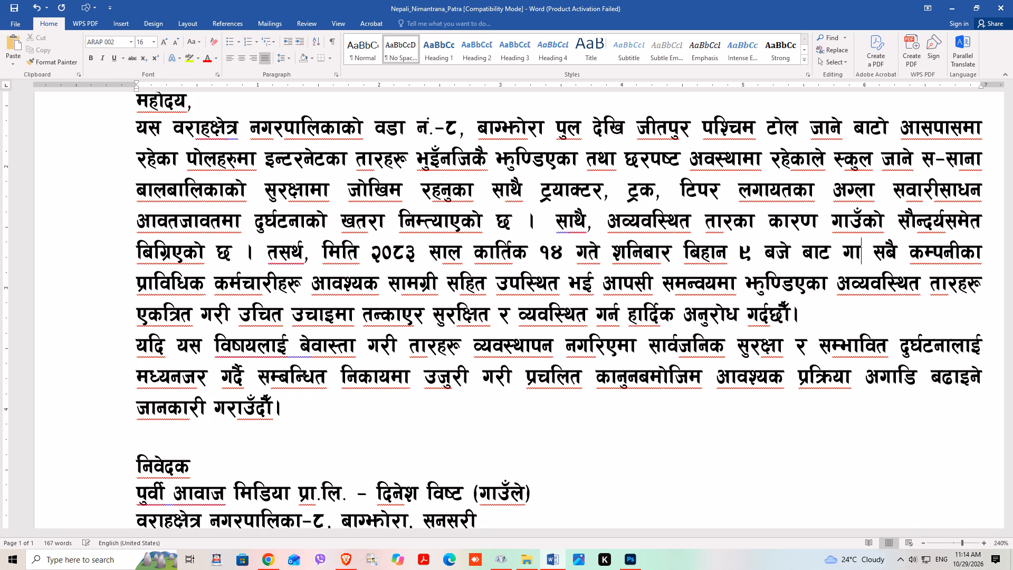
pyautogui.write('Fp')
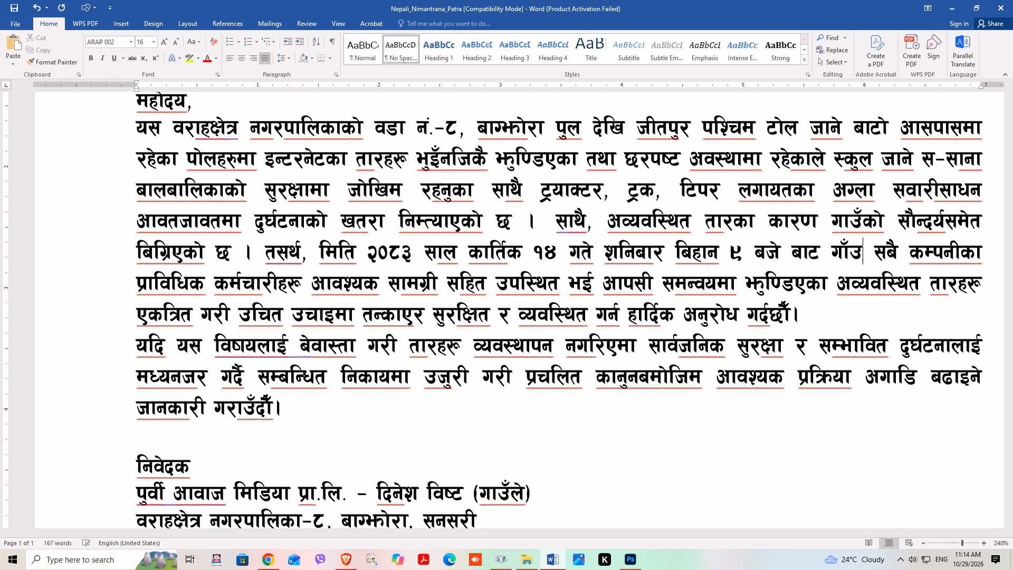
pyautogui.press('space')
pyautogui.write(';df')
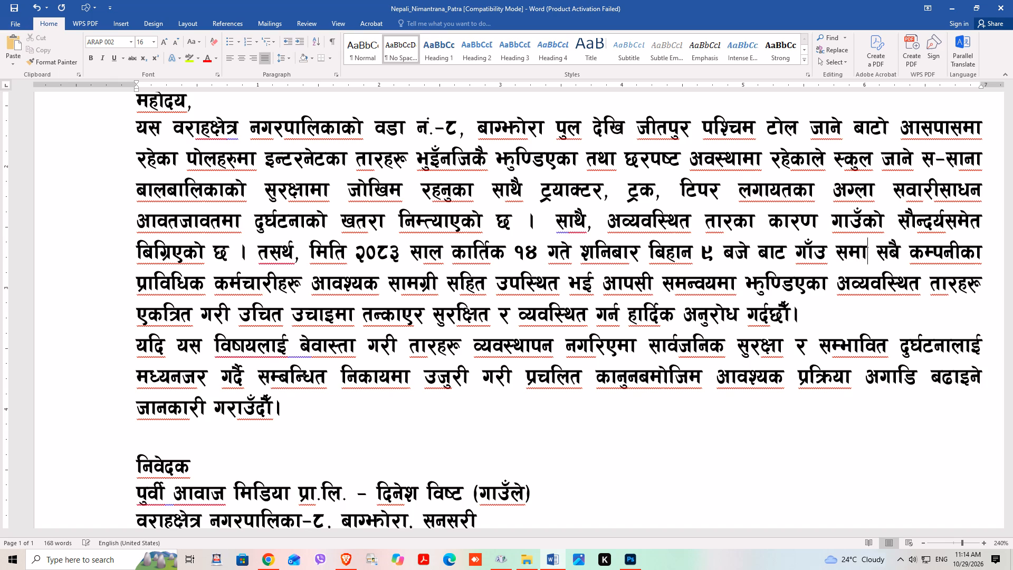
pyautogui.write('hsf')
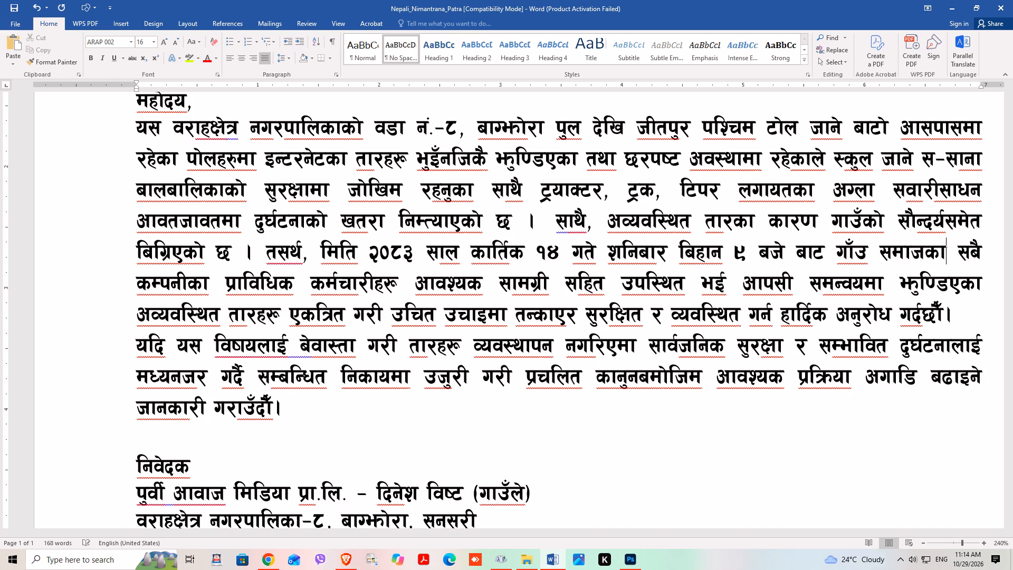
pyautogui.press('BackSpace')
pyautogui.press('BackSpace')
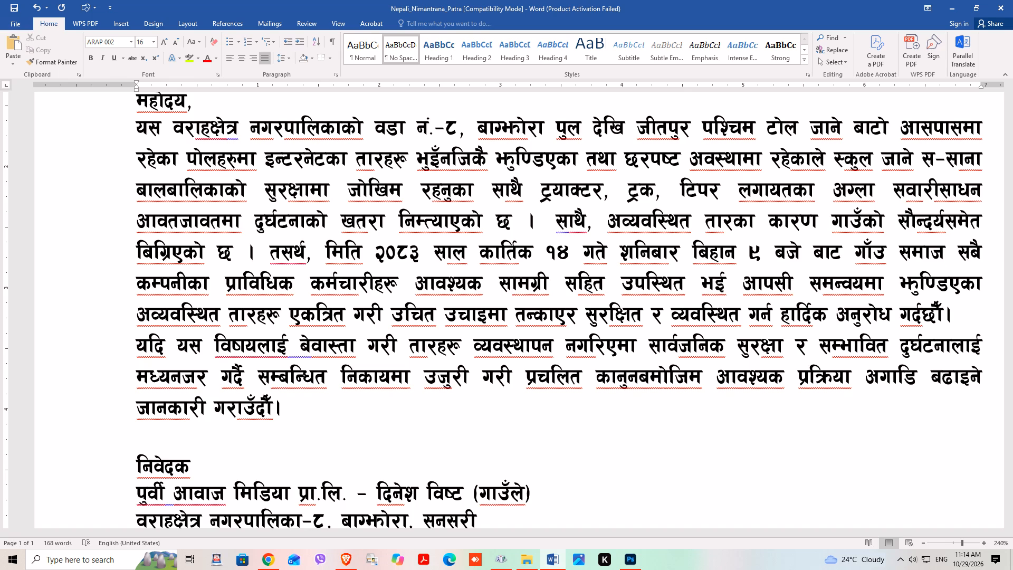
pyautogui.write('sf')
pyautogui.press('BackSpace')
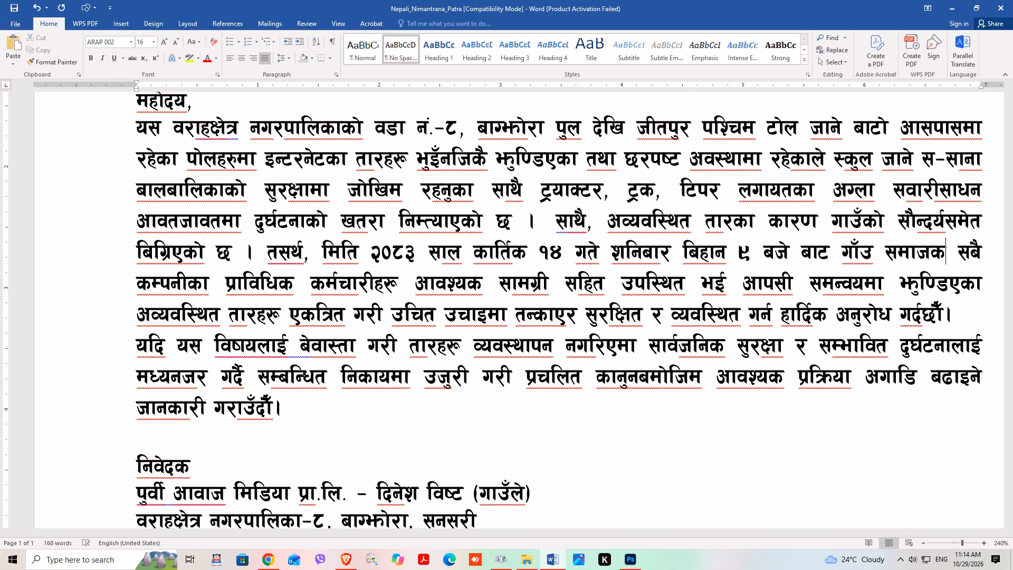
pyautogui.press('f')
# Remove the ending का from समाजका and add the separate word संग after समाज.
pyautogui.press('Right')
pyautogui.press('Right')
pyautogui.press('Right')
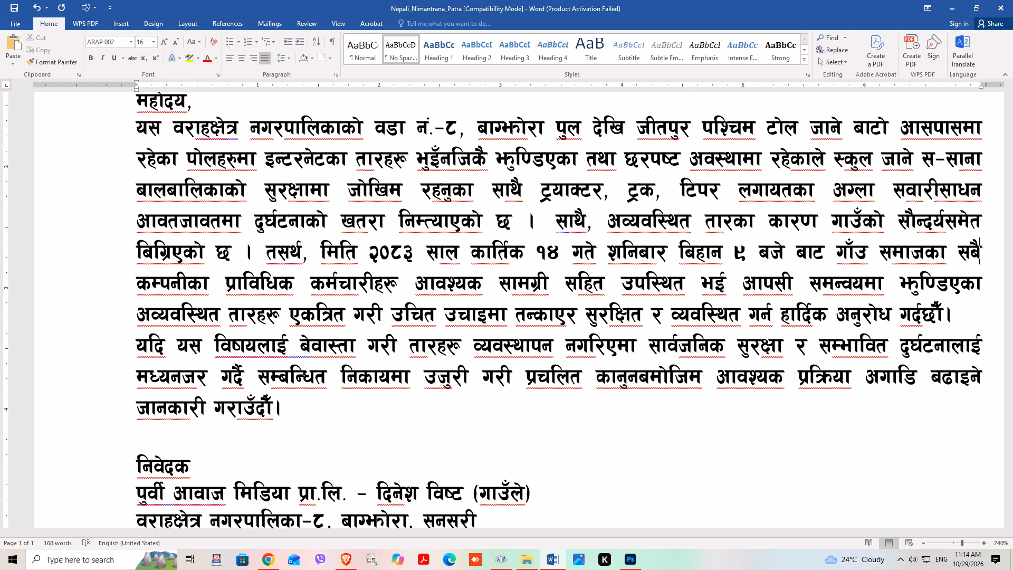
pyautogui.press('Right')
pyautogui.press('Right')
pyautogui.press('Left')
pyautogui.press('Left')
pyautogui.press('Left')
pyautogui.press('Left')
pyautogui.press('Left')
pyautogui.press('BackSpace')
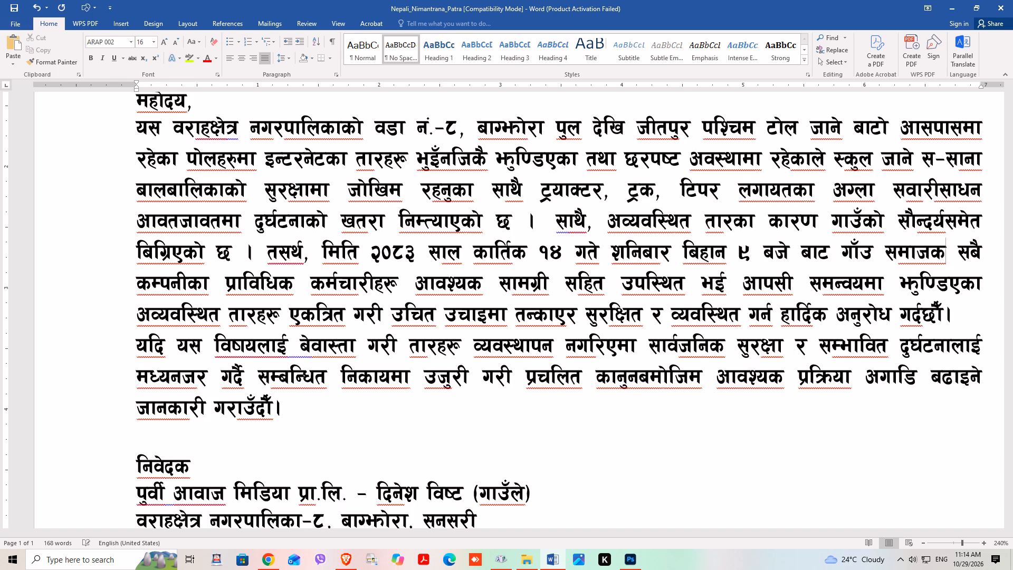
pyautogui.press('BackSpace')
pyautogui.press('space')
pyautogui.write(';+')
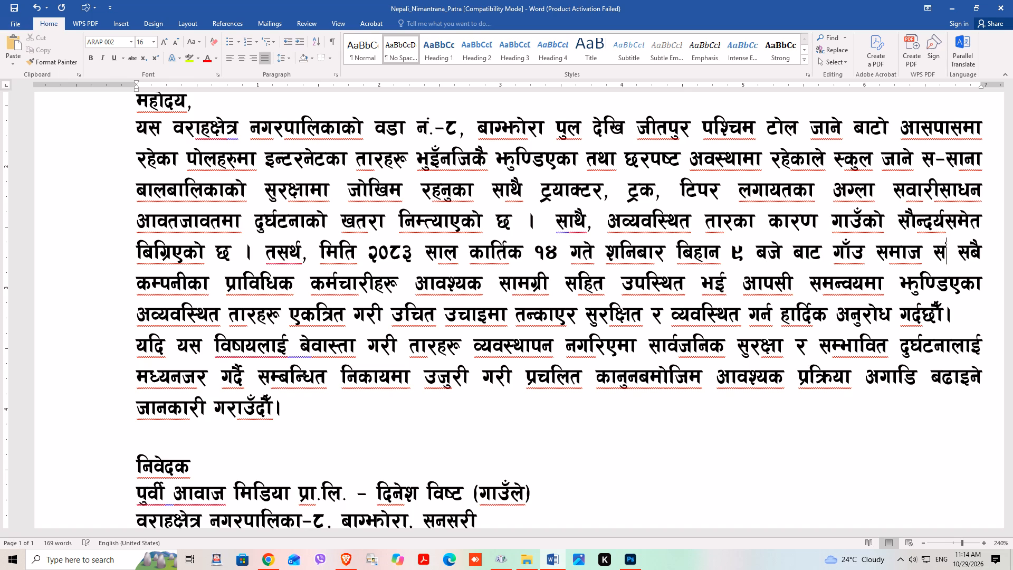
pyautogui.write('u')
pyautogui.press('space')
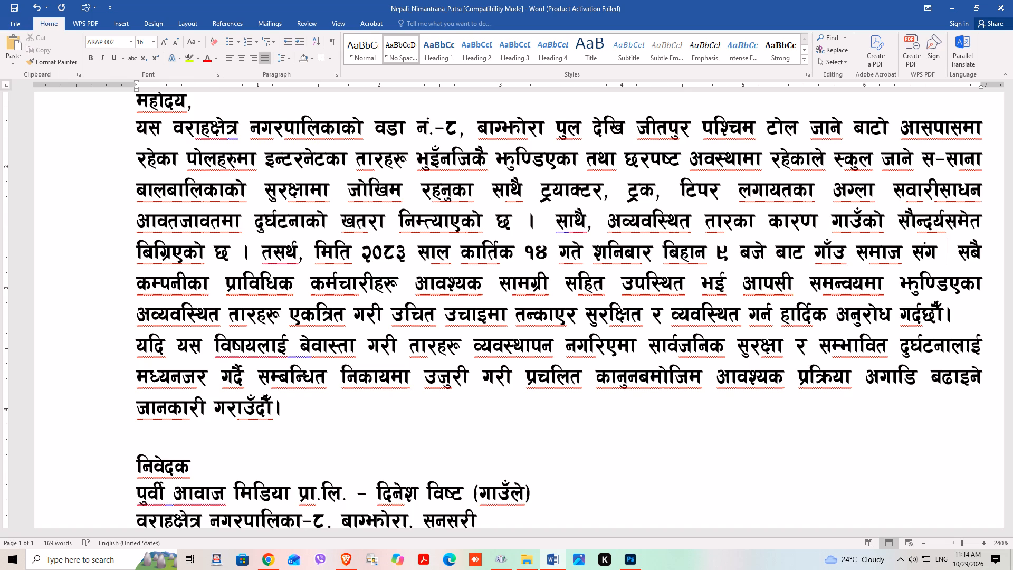
# Add सहकार्य गर्दै after संग, before सबै कम्पनीका.
pyautogui.write(';s')
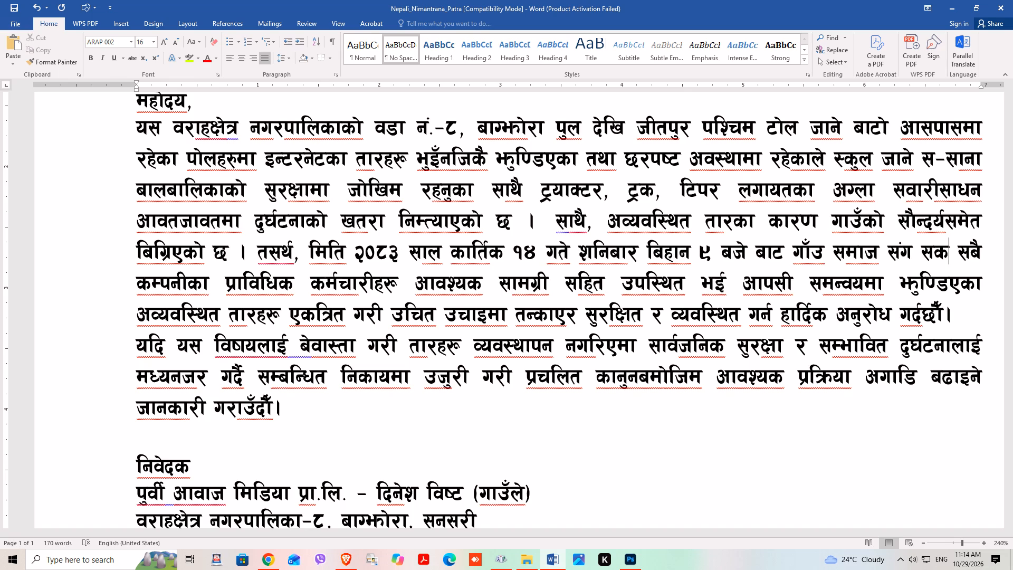
pyautogui.press('BackSpace')
pyautogui.write('xsf')
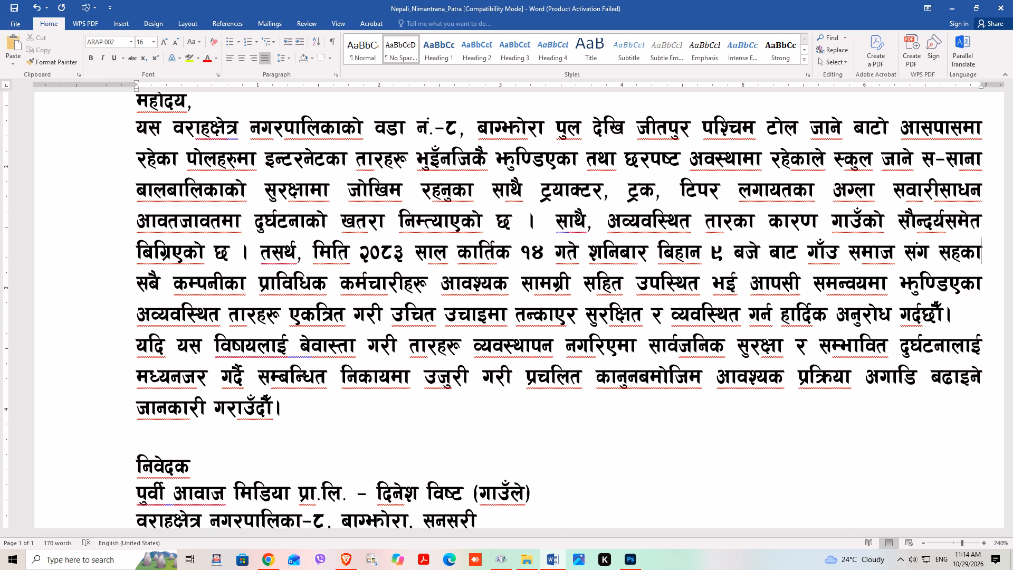
pyautogui.press('o')
pyautogui.write('{ ub}P')
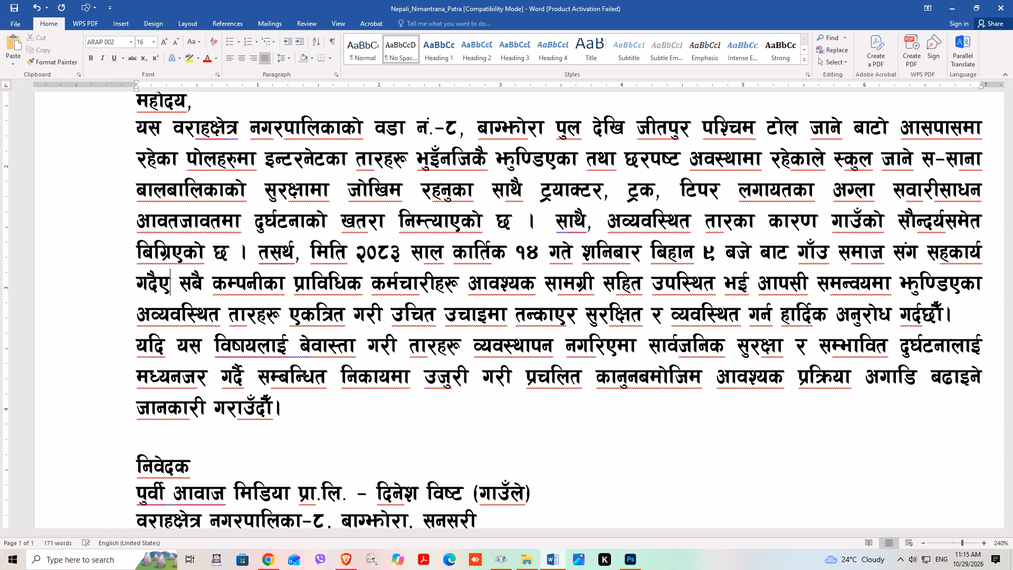
pyautogui.press('BackSpace')
pyautogui.hotkey('shift', '{')
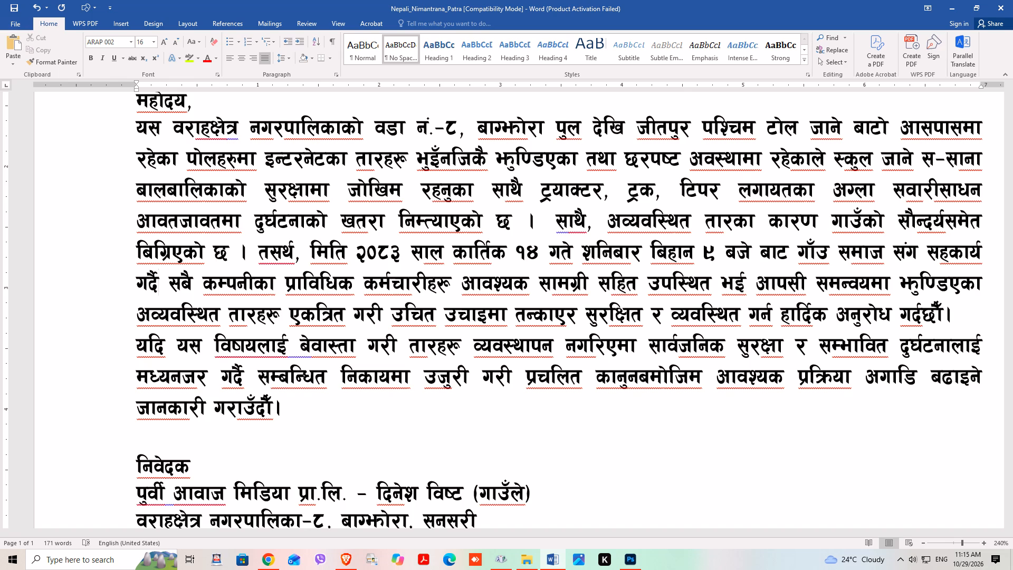
# Extend समाज to समाजका and insert व्यक्तित्वहरु समेत between it and संग.
pyautogui.click(886, 253)
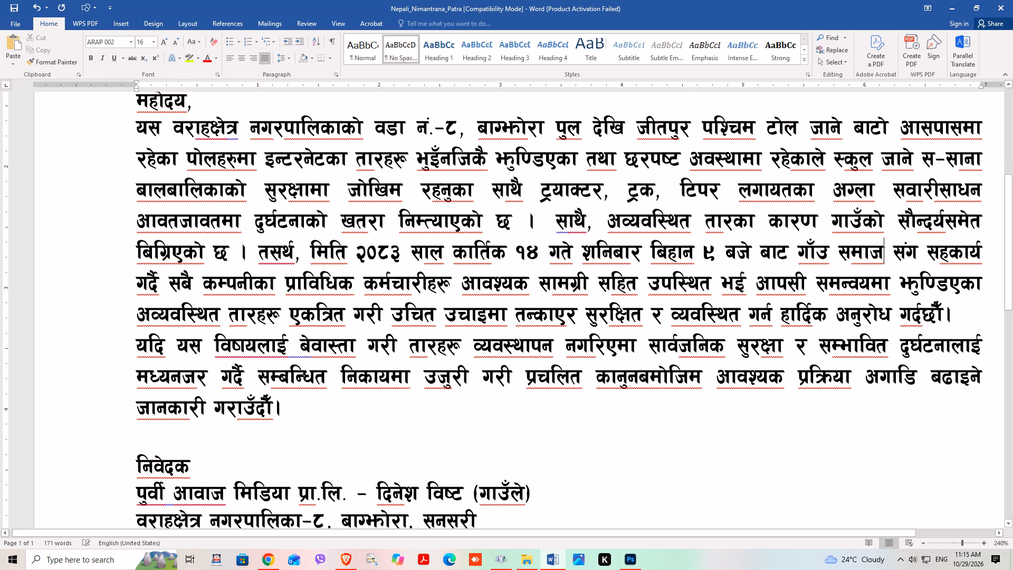
pyautogui.write('sf')
pyautogui.press('space')
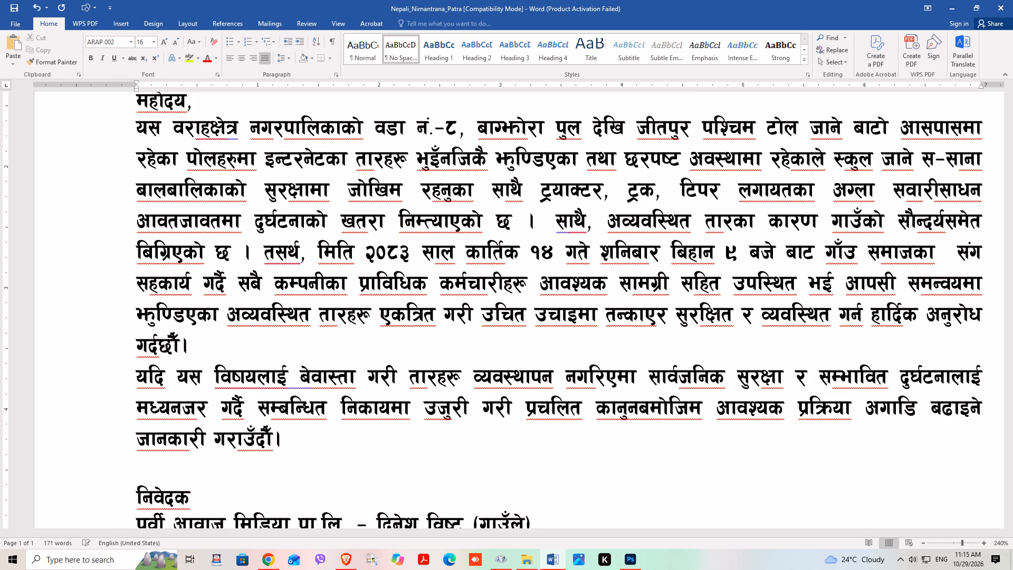
pyautogui.write('AolQ')
pyautogui.press('n')
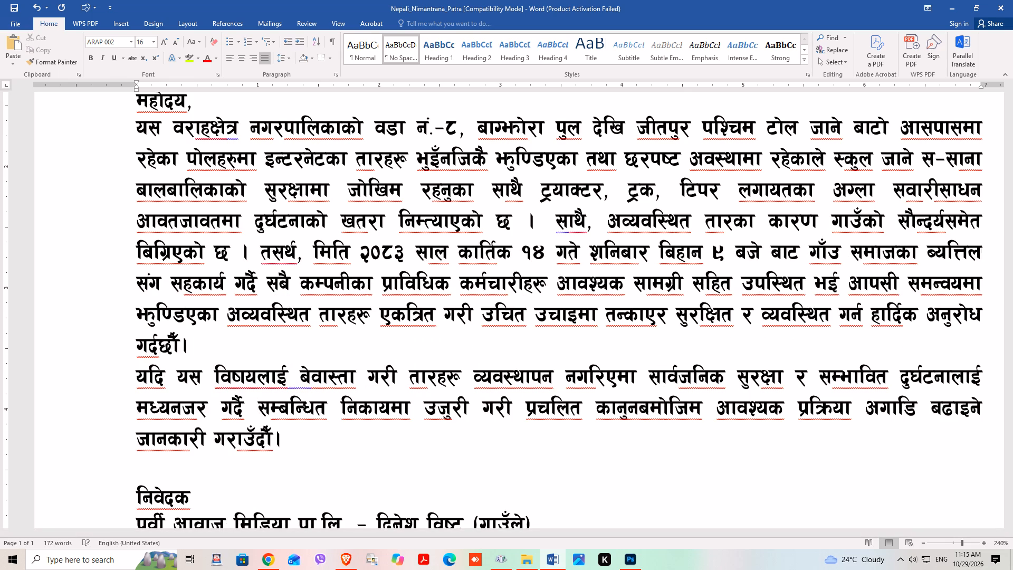
pyautogui.press('BackSpace')
pyautogui.press('m')
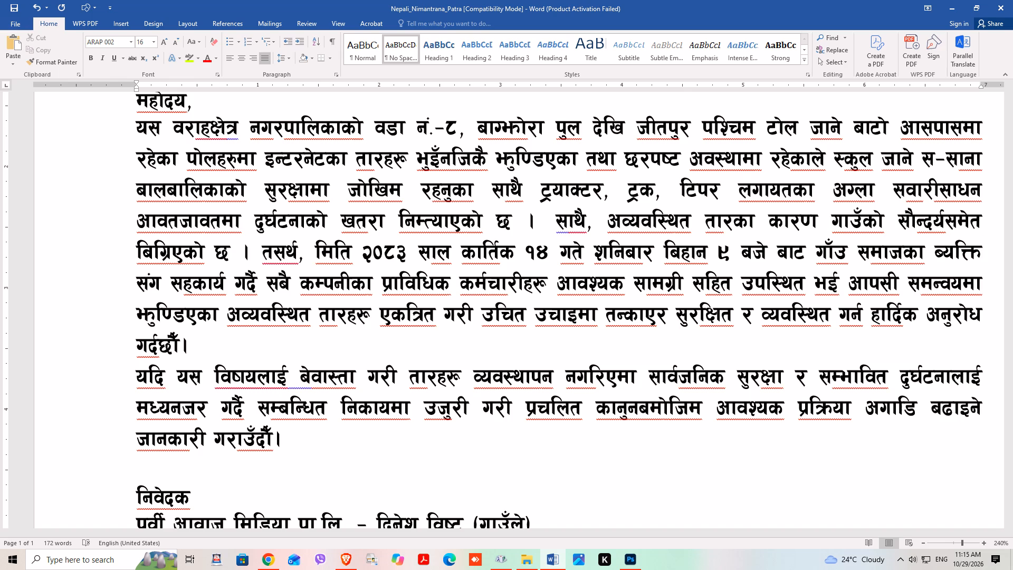
pyautogui.write('Tj')
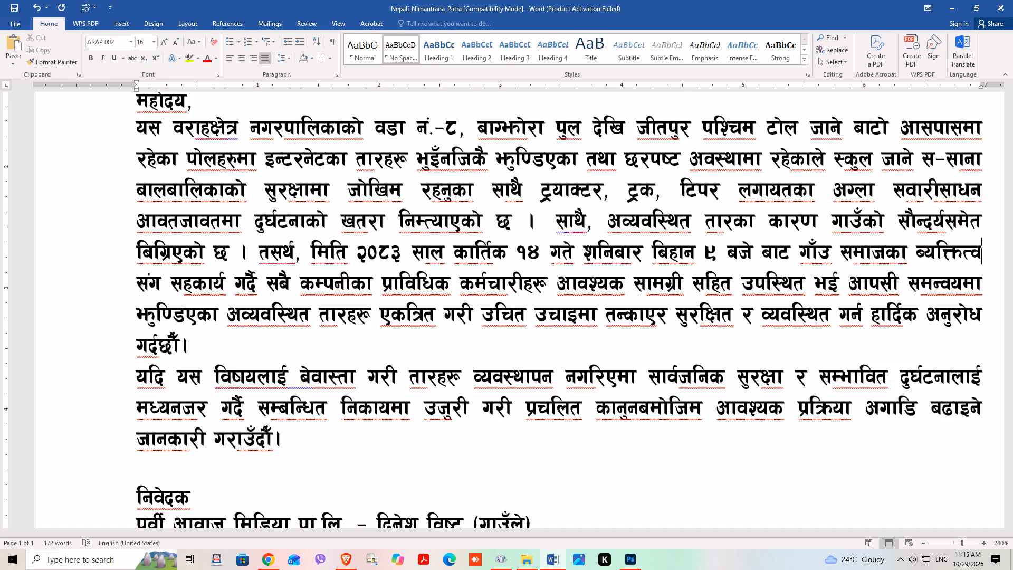
pyautogui.write('x?')
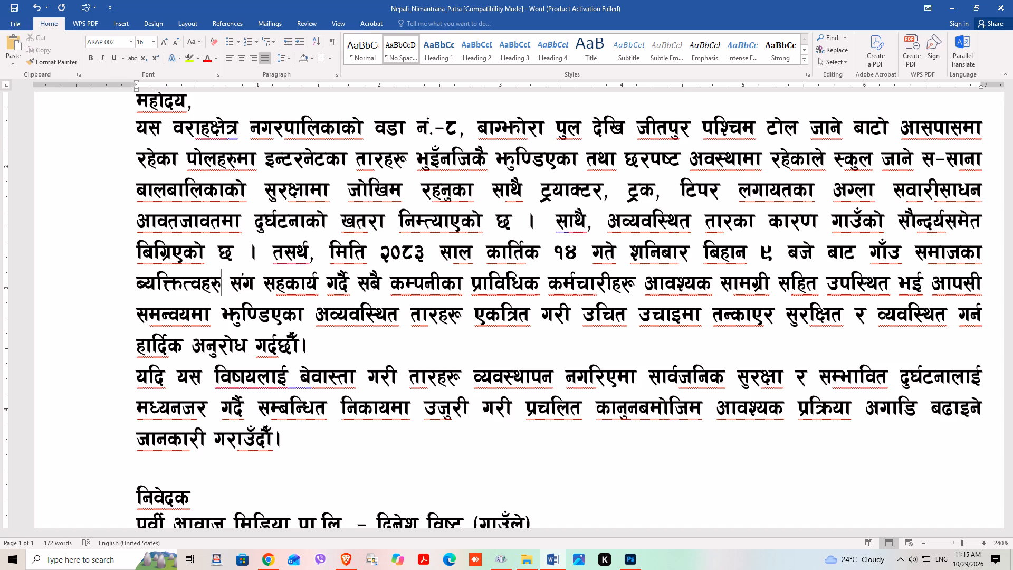
pyautogui.press('space')
pyautogui.write(';d]t')
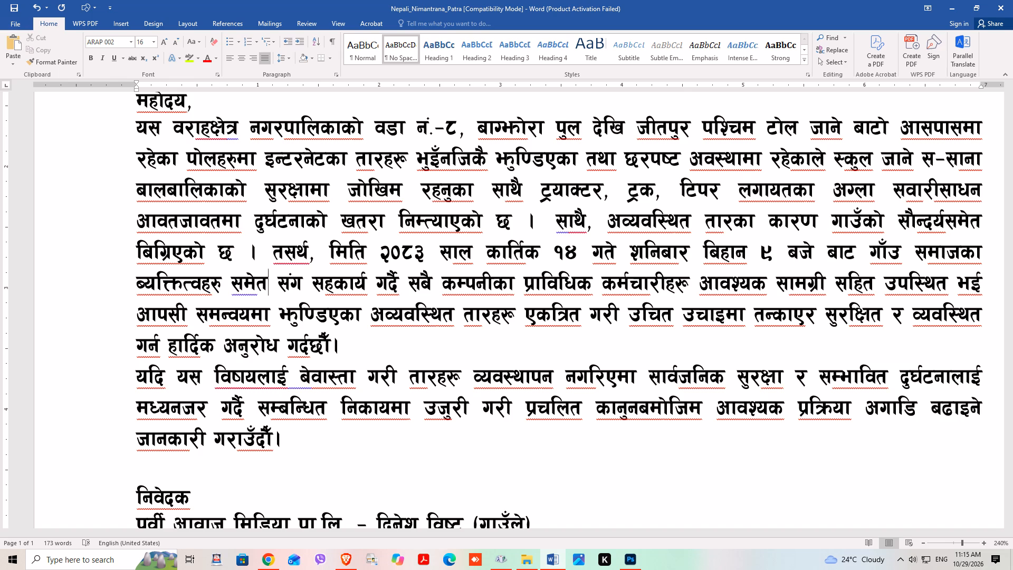
# Insert the word हामी before गाँउ समाजका in the same sentence.
pyautogui.click(869, 252)
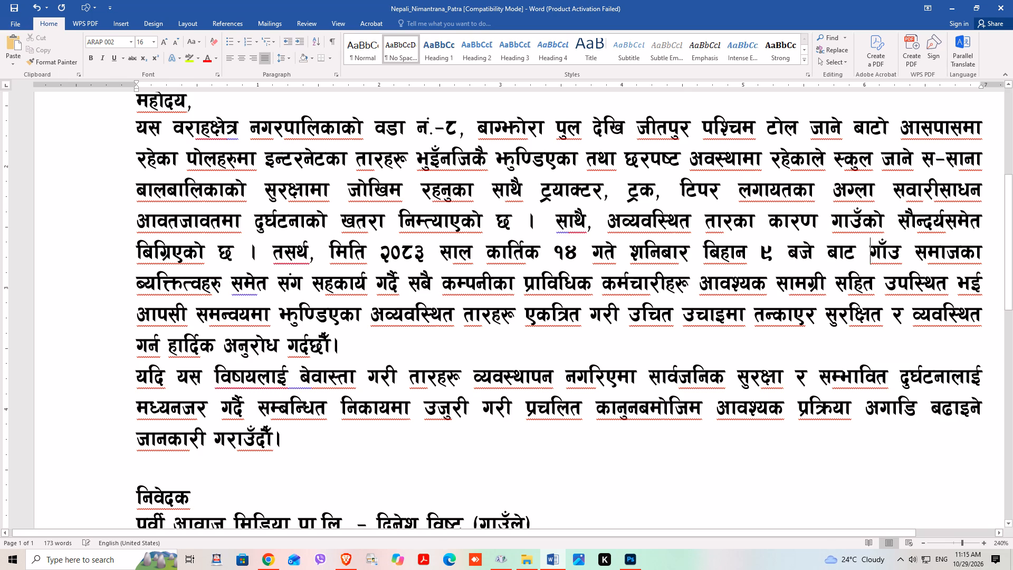
pyautogui.press('x')
pyautogui.press('f')
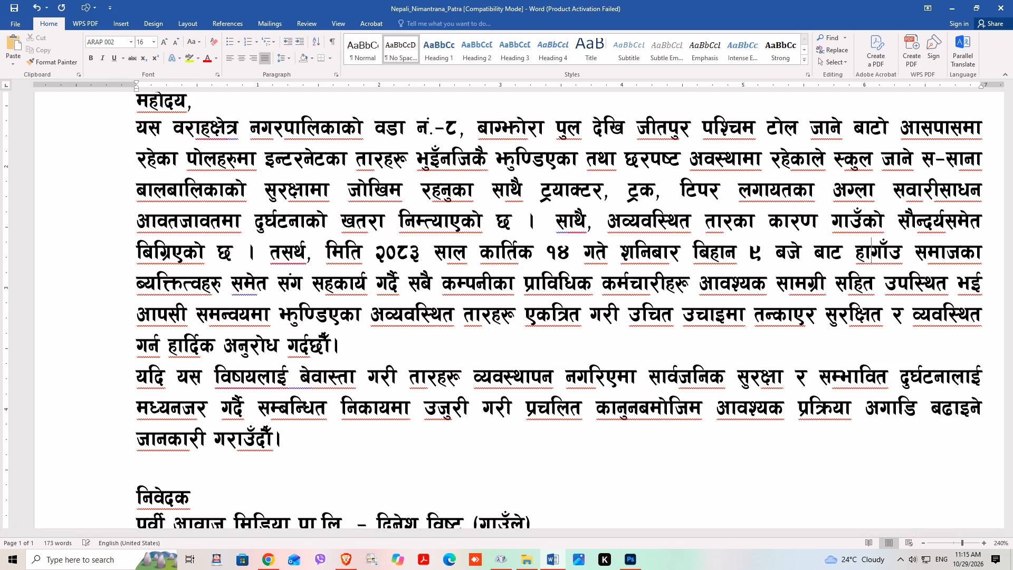
pyautogui.press('d')
pyautogui.write('L')
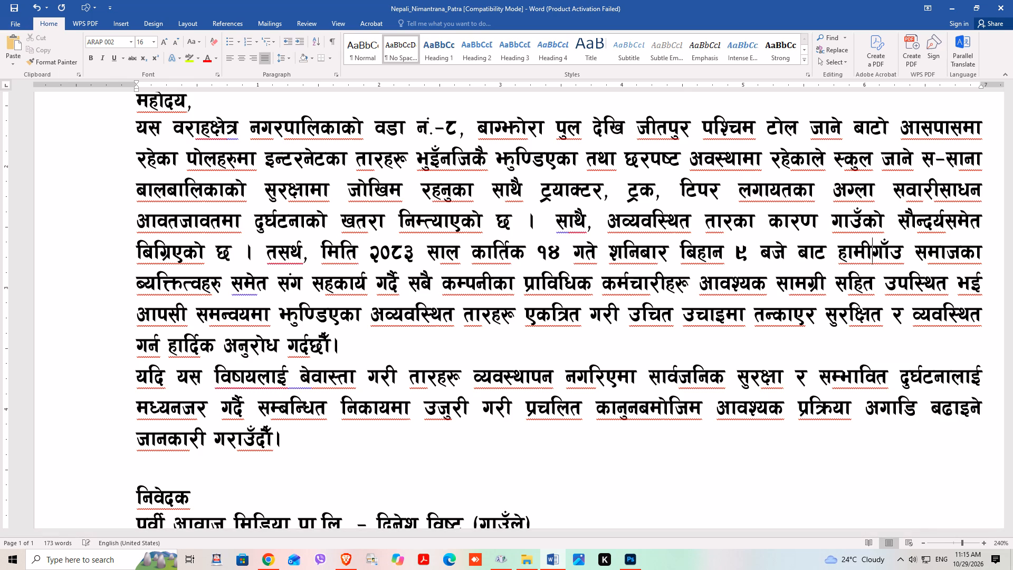
pyautogui.press('space')
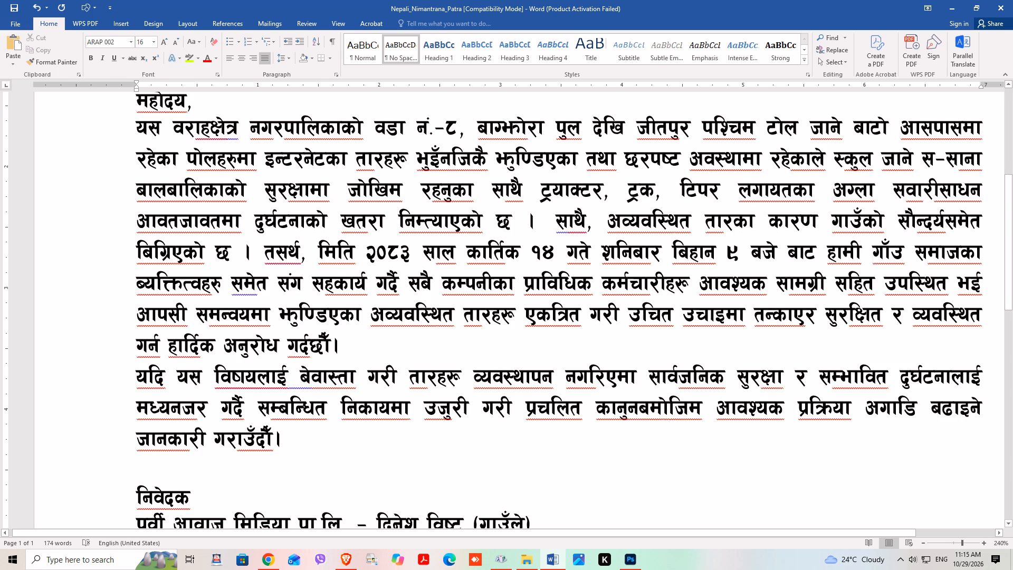
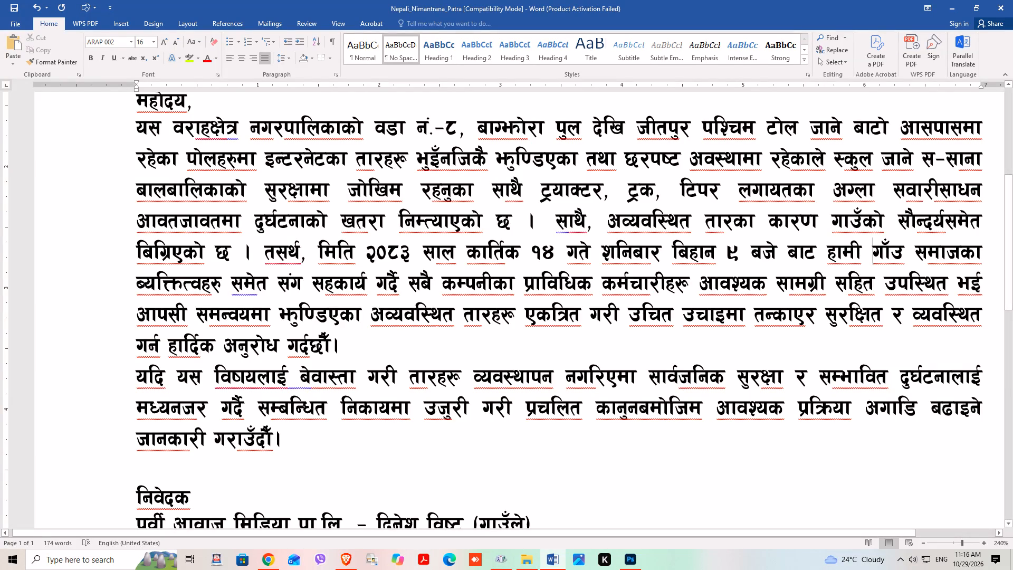
# Replace the wording after तसर्थ, from मिति २०८३ through सहकार्य गर्दै, with the single word यथाशिग्र.
pyautogui.moveTo(319, 249); pyautogui.dragTo(410, 255)
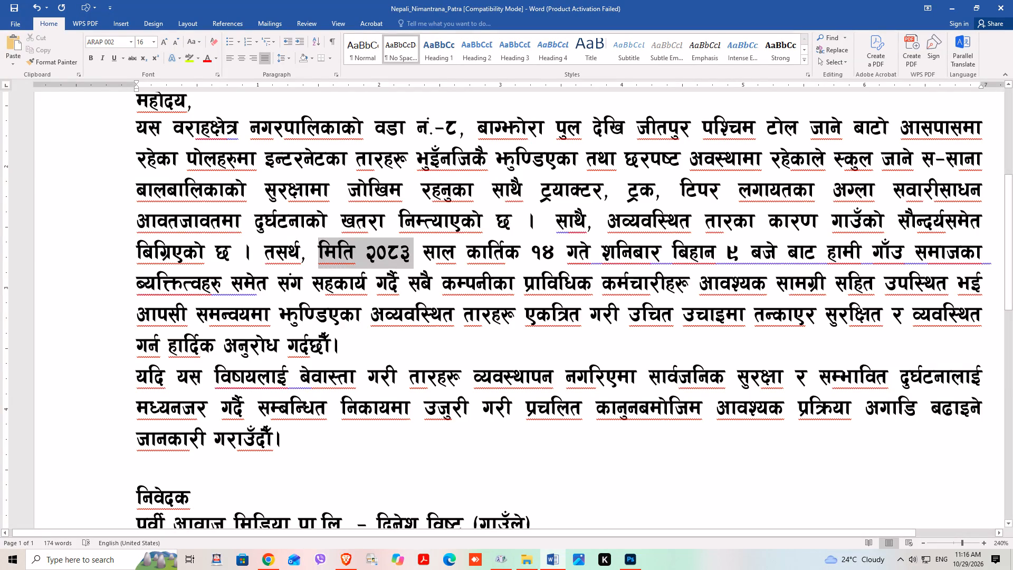
pyautogui.moveTo(410, 255); pyautogui.dragTo(626, 287)
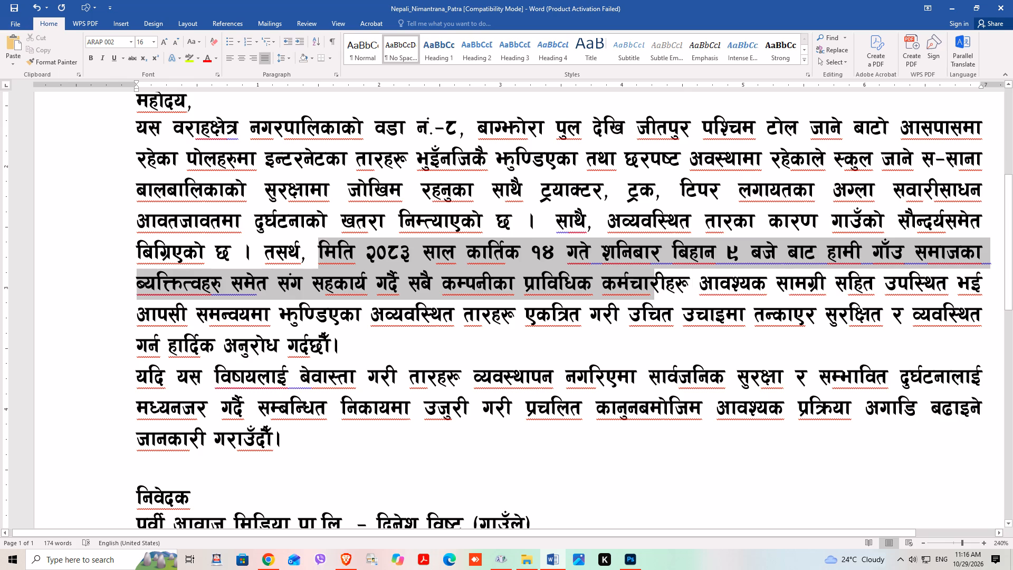
pyautogui.moveTo(626, 287); pyautogui.dragTo(270, 285)
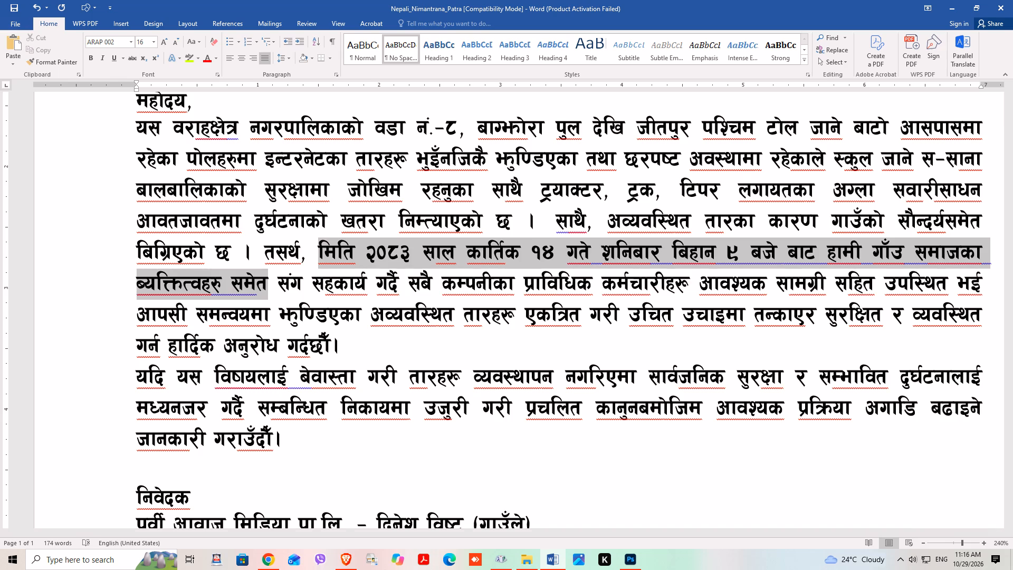
pyautogui.moveTo(270, 285); pyautogui.dragTo(400, 272)
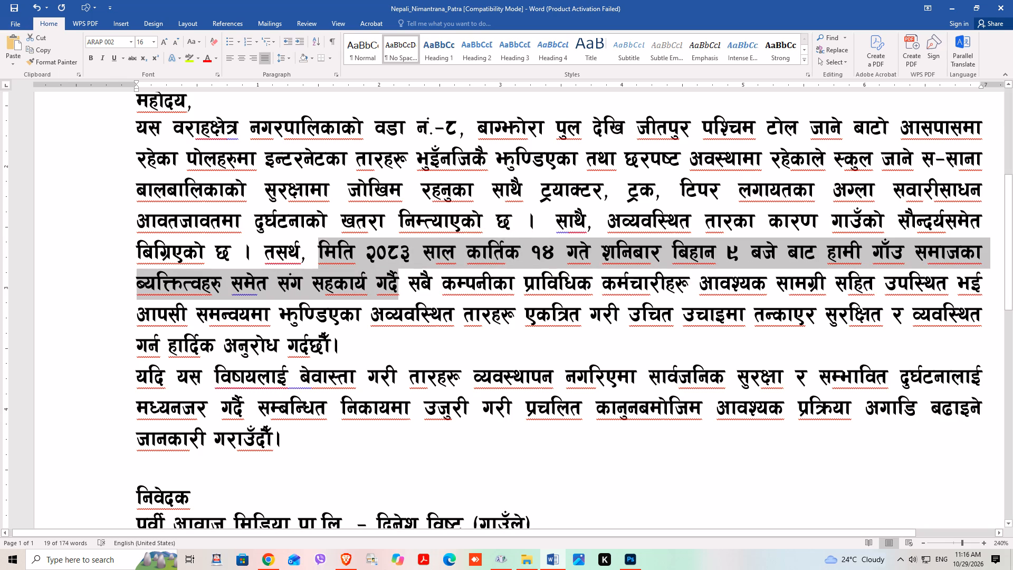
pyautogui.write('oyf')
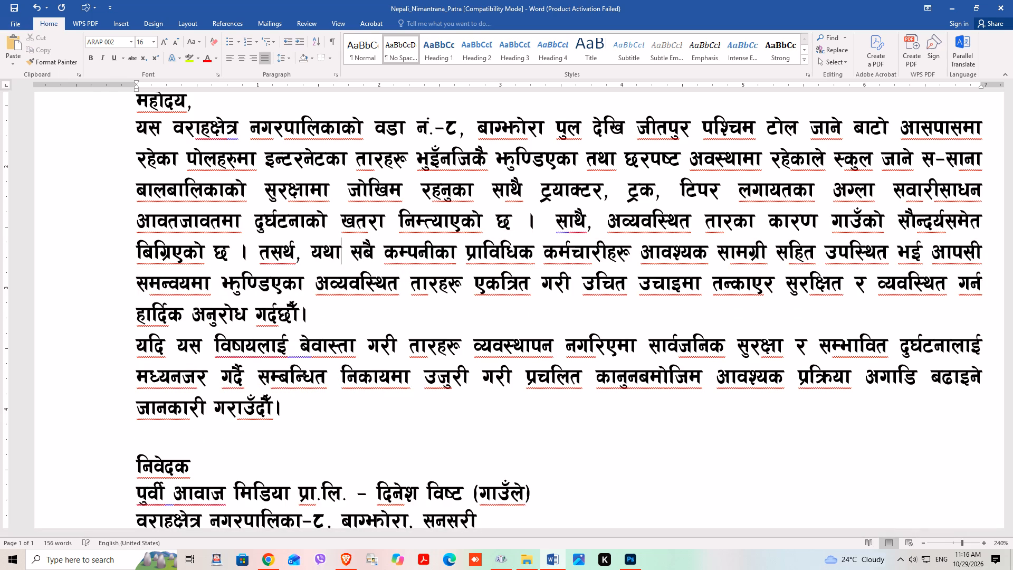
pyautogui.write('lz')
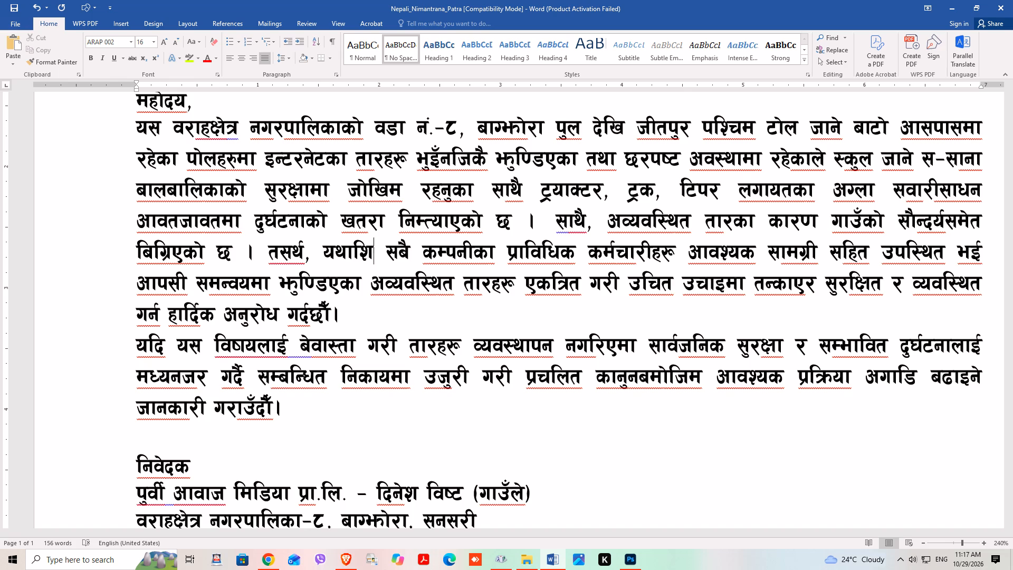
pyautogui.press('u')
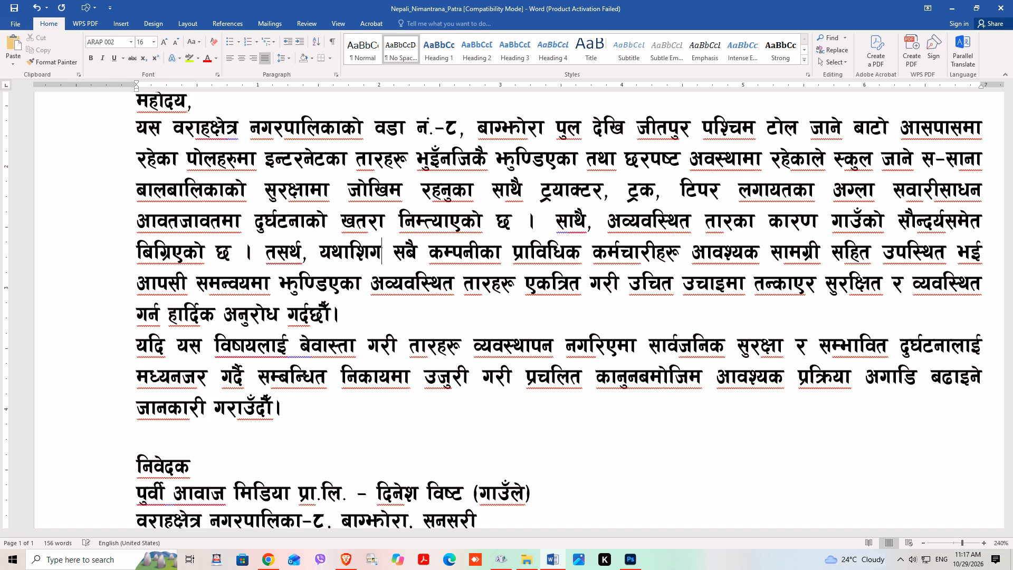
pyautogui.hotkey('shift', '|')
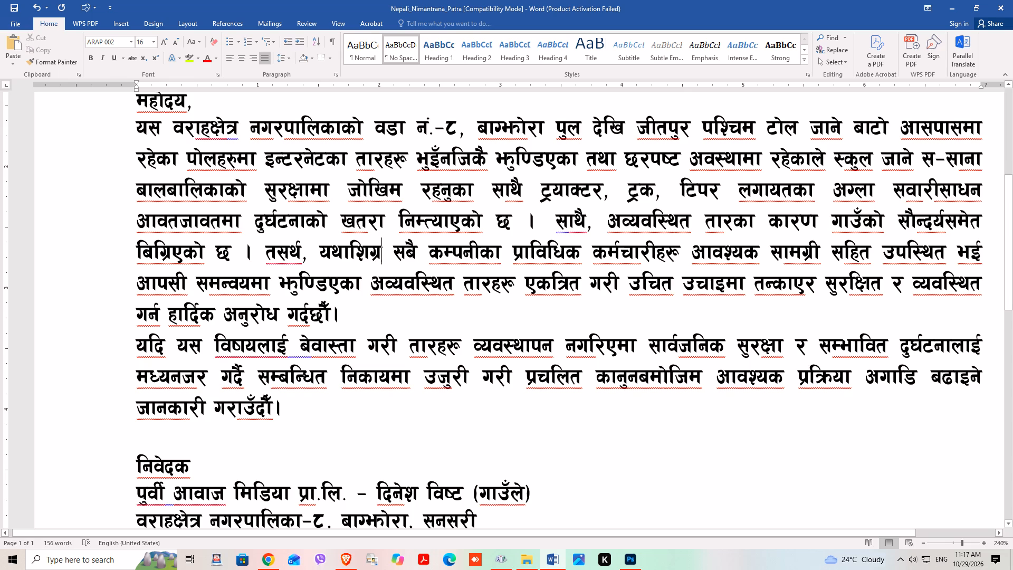
# Change समन्वयमा to समन्वय गरी in the phrase after आपसी.
pyautogui.click(255, 284)
pyautogui.press('Delete')
pyautogui.press('Delete')
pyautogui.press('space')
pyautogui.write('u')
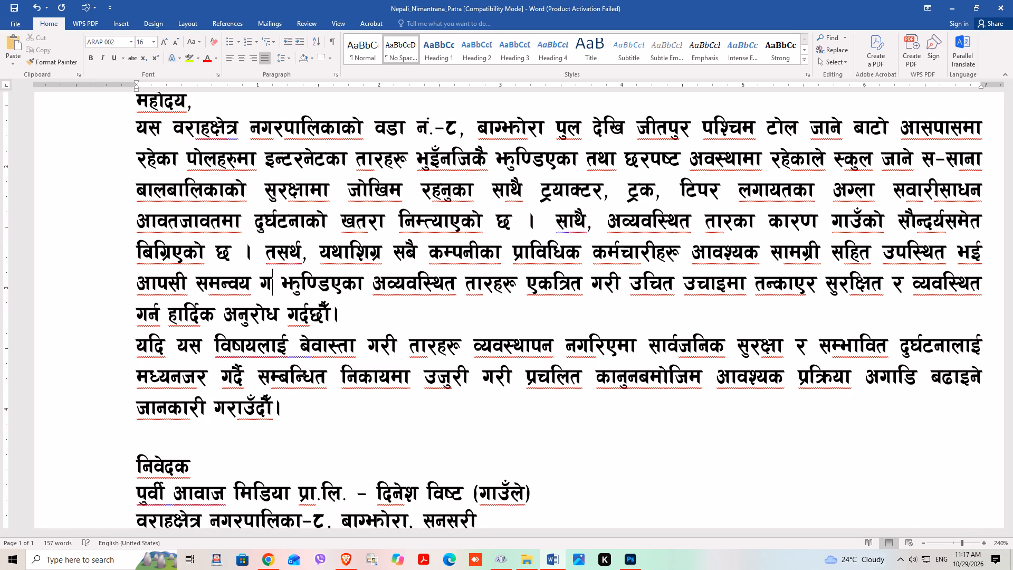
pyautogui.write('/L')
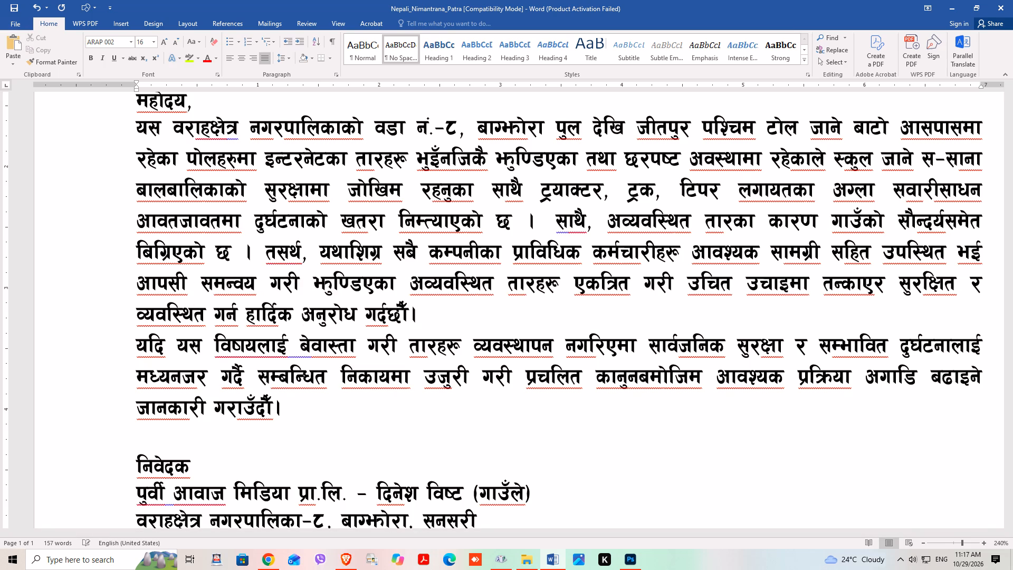
# Insert the word लत्रिएका between झुण्डिएका and अव्यवस्थित.
pyautogui.click(395, 284)
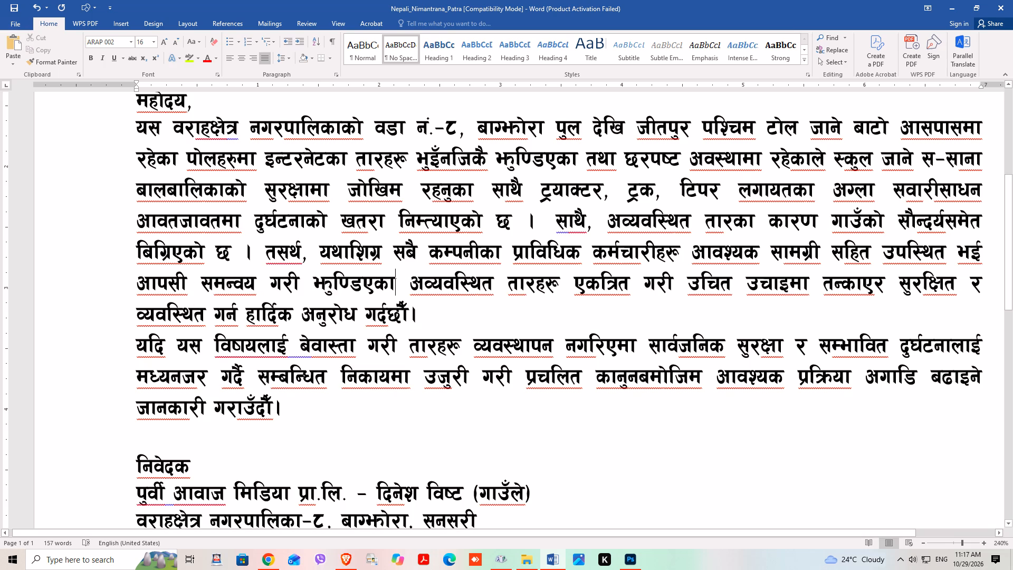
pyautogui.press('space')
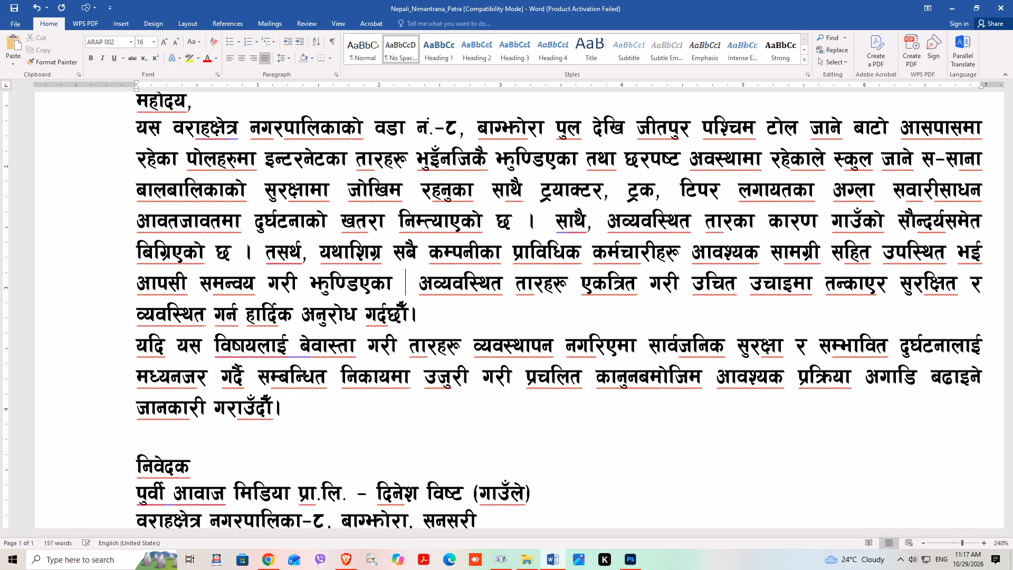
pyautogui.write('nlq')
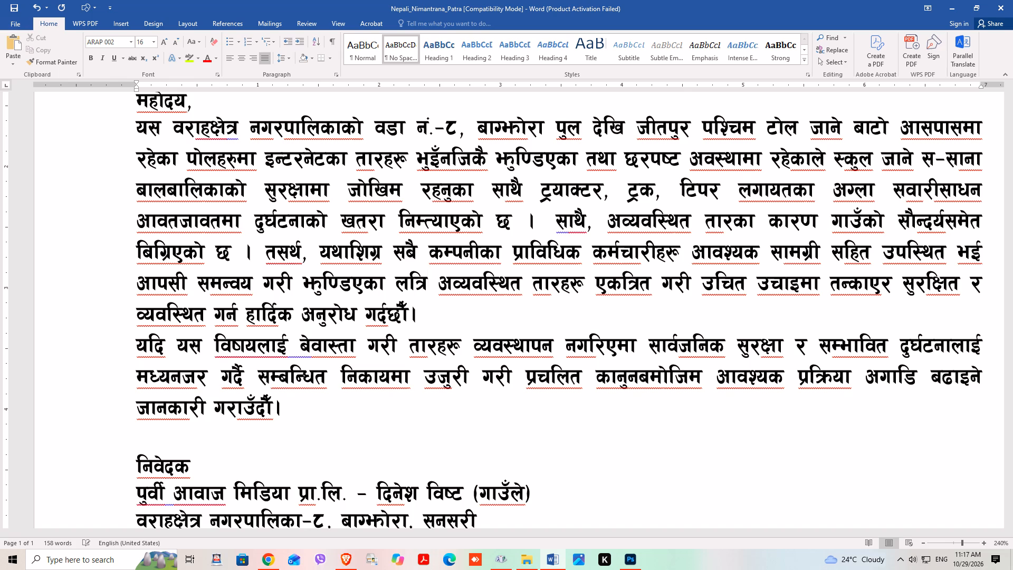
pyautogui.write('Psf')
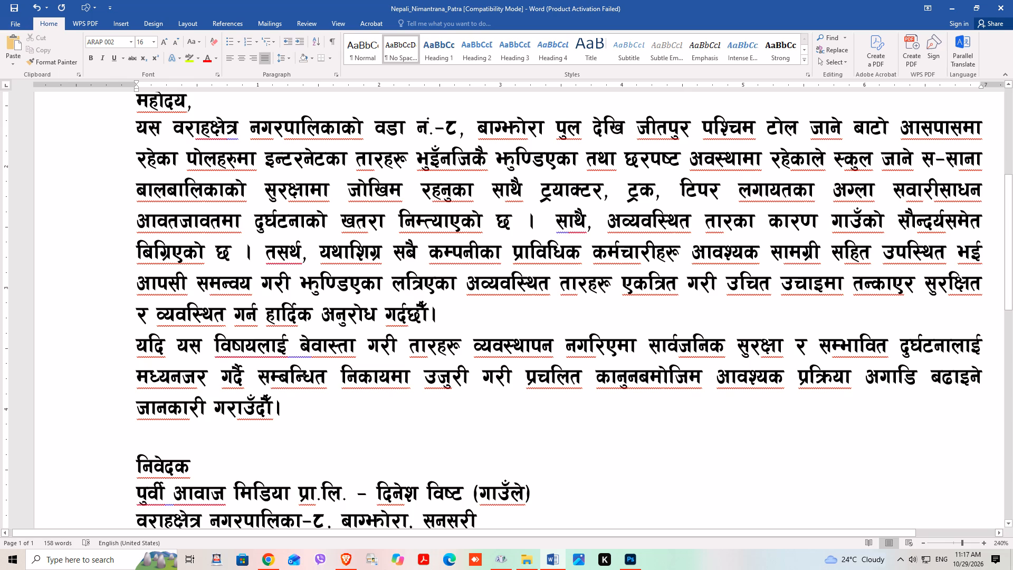
# Split कानुनबमोजिम into the two words कानुन बमोजिम in the final paragraph.
pyautogui.click(641, 378)
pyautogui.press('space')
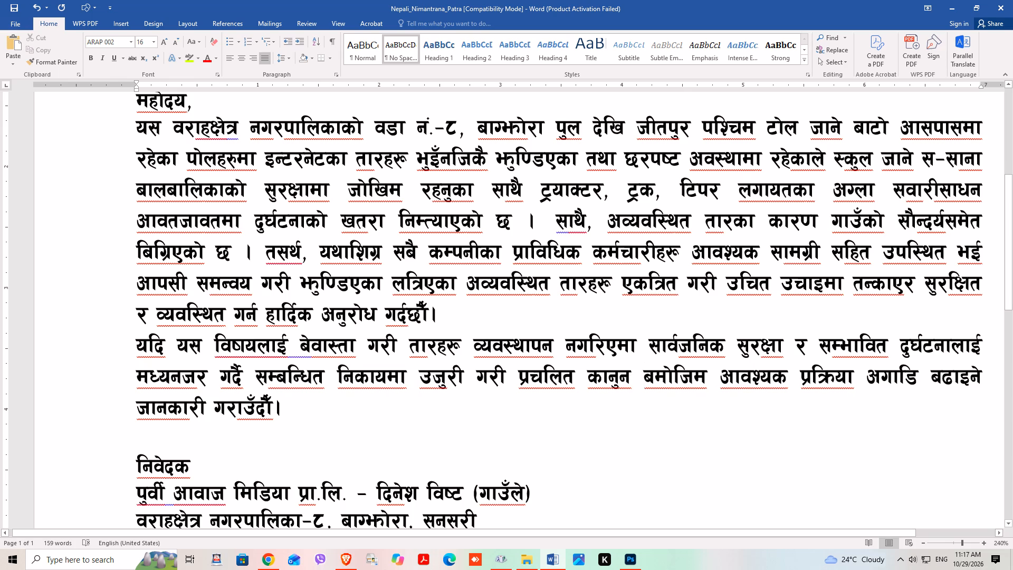
# Insert the words व्यहोरा समेत before जानकारी गराउँदौँ in the final paragraph's closing line.
pyautogui.click(139, 407)
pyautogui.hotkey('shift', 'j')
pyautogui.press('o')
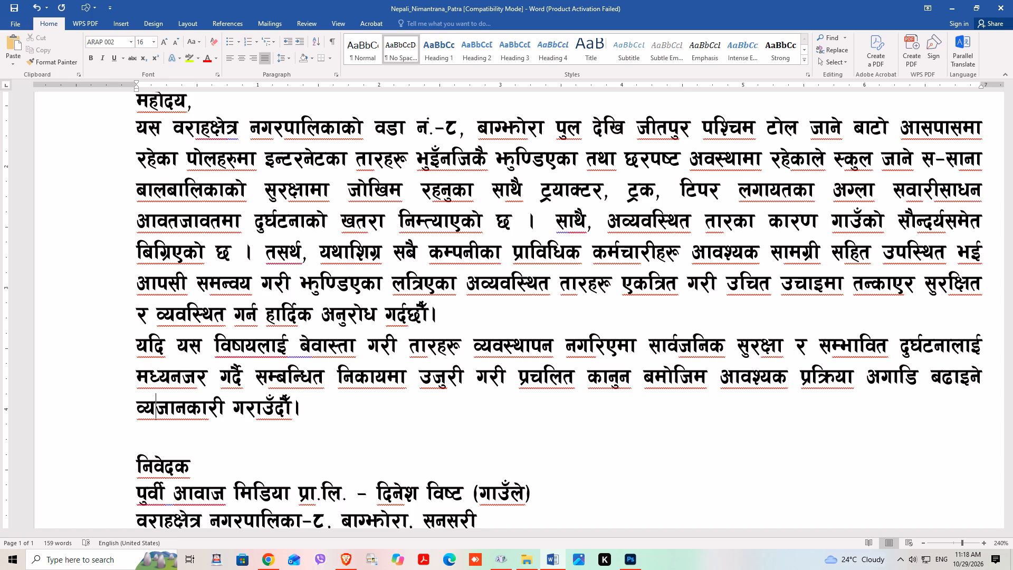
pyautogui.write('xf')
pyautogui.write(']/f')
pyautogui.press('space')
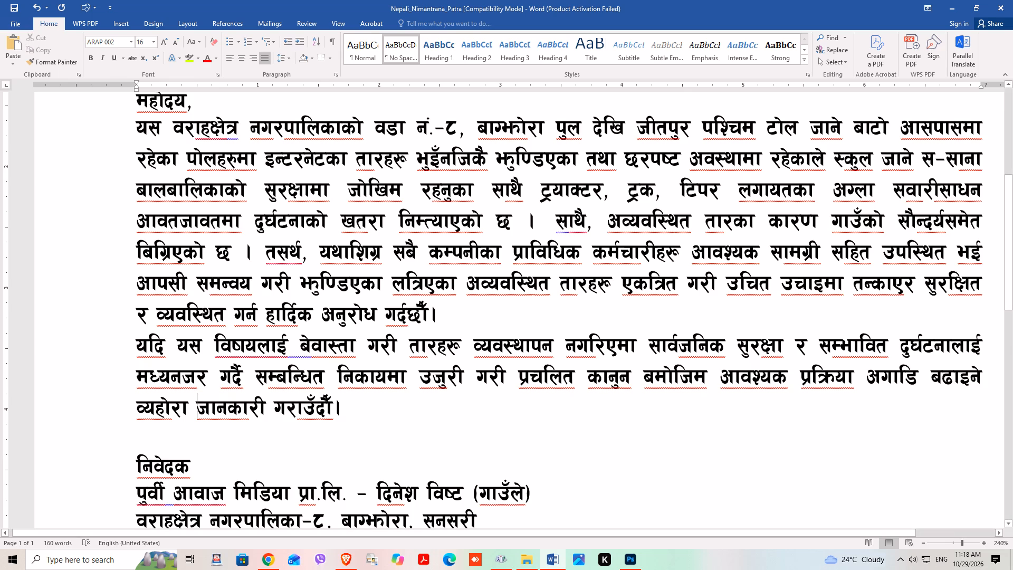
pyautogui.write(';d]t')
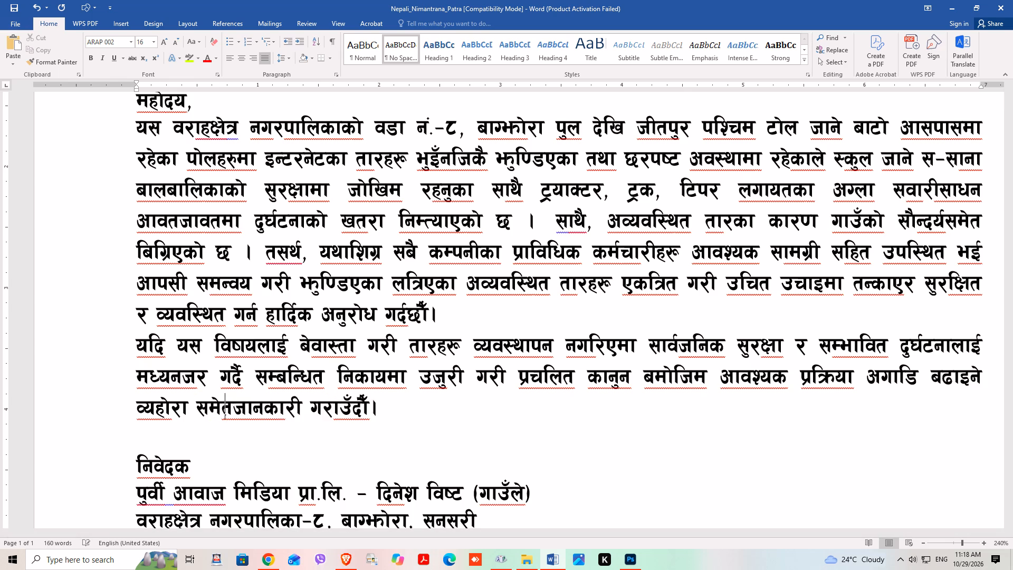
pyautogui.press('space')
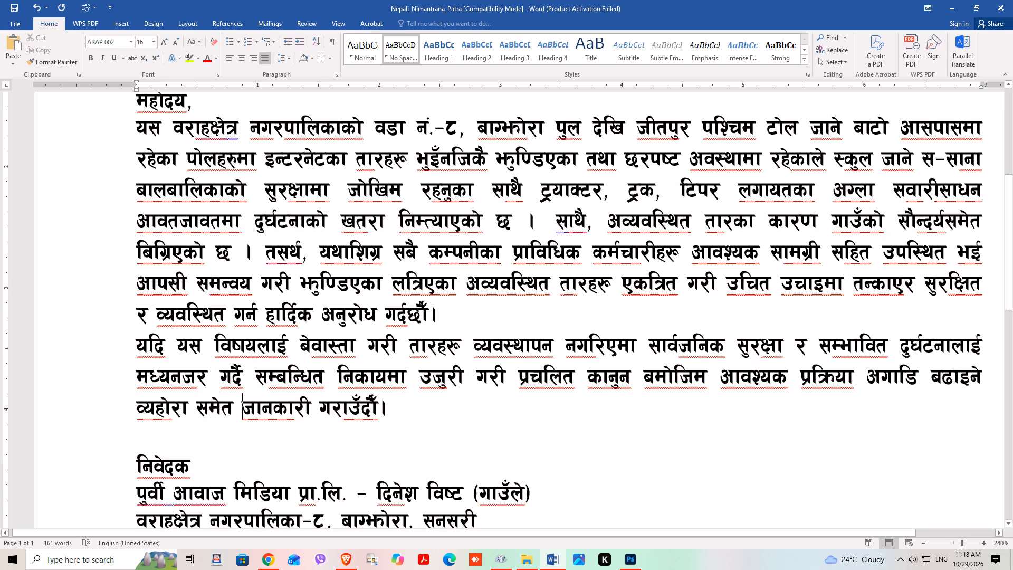
# Replace the garbled characters and placeholder marks in the signature block's सम्पर्क line so it reads सम्पर्क न. followed by the contact phone number.
pyautogui.scroll(-3, 395, 448)
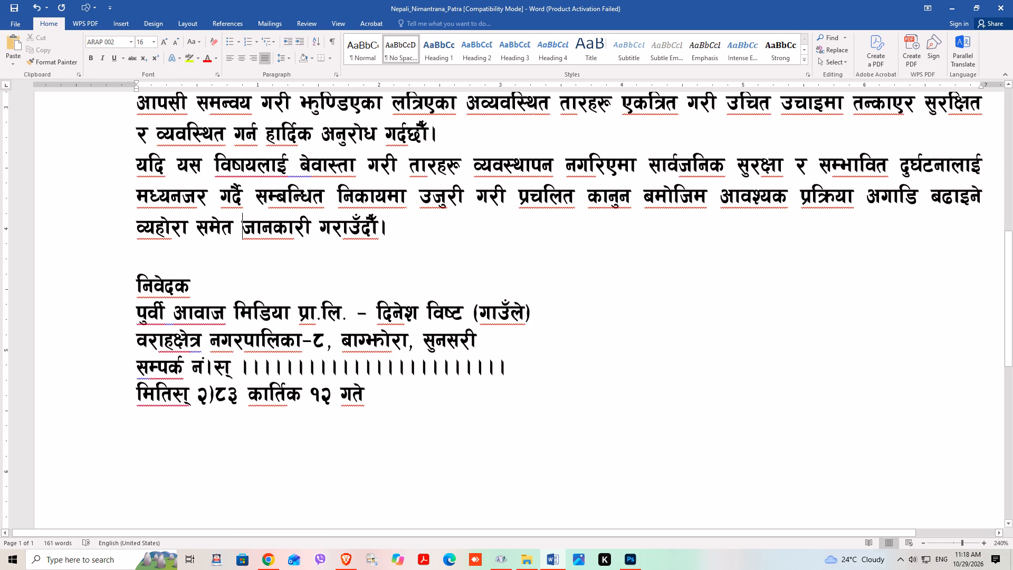
pyautogui.moveTo(207, 363); pyautogui.dragTo(228, 364)
pyautogui.moveTo(228, 364); pyautogui.dragTo(408, 355)
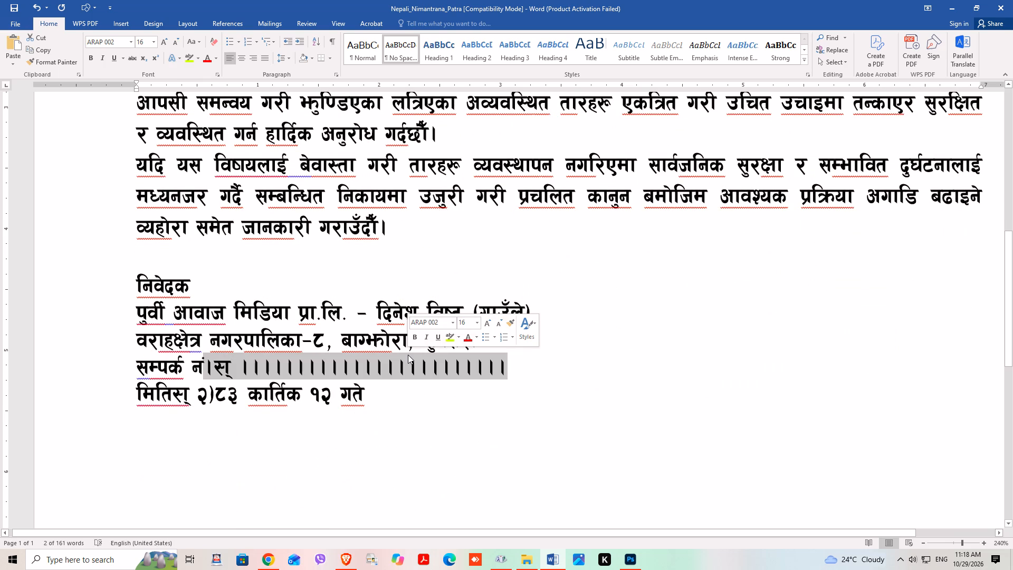
pyautogui.press('=')
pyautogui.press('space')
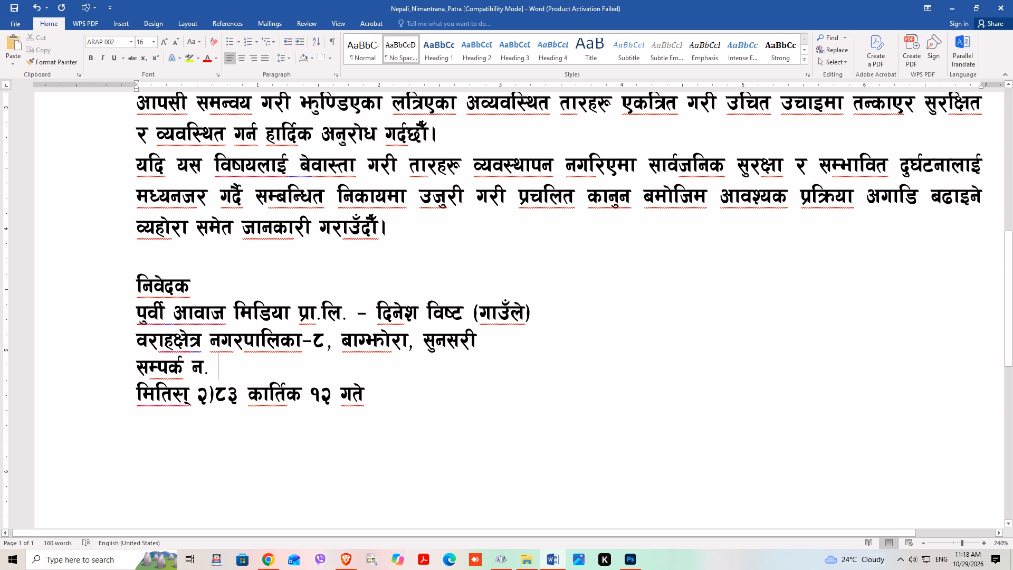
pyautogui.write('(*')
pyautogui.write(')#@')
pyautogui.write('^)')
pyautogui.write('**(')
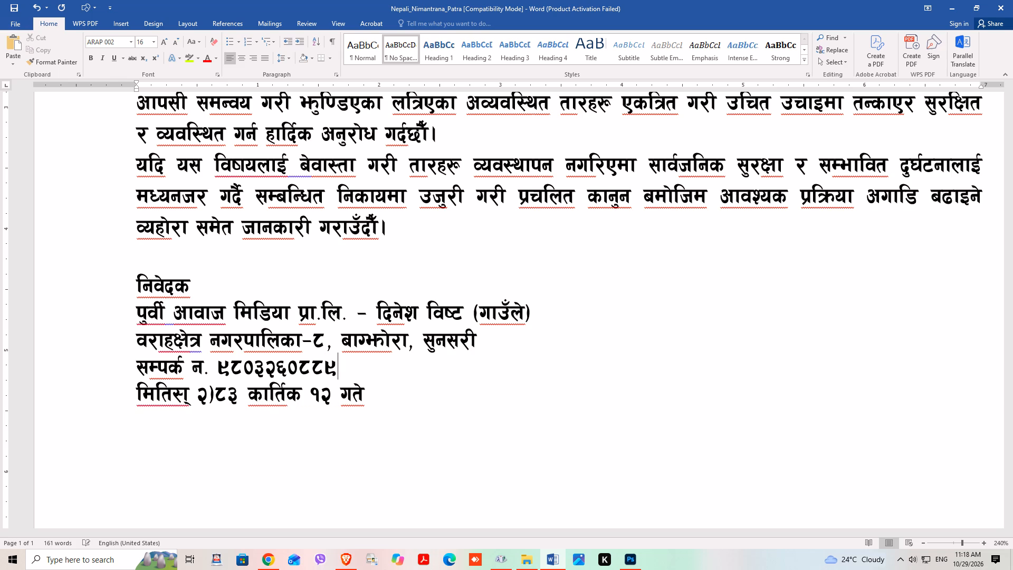
# Delete the garbled मिति date line at the end of the signature block.
pyautogui.moveTo(367, 393); pyautogui.dragTo(98, 409)
pyautogui.press('Delete')
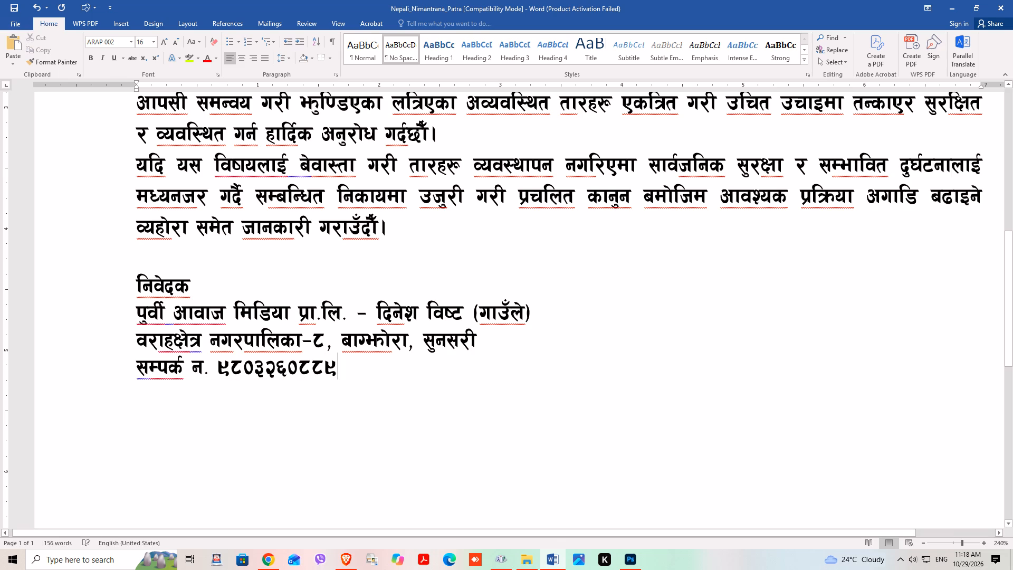
pyautogui.click(396, 427)
# Review the revised letter's body text, signature block and overall layout on the page.
pyautogui.scroll(4, 390, 430)
pyautogui.scroll(-5, 390, 430)
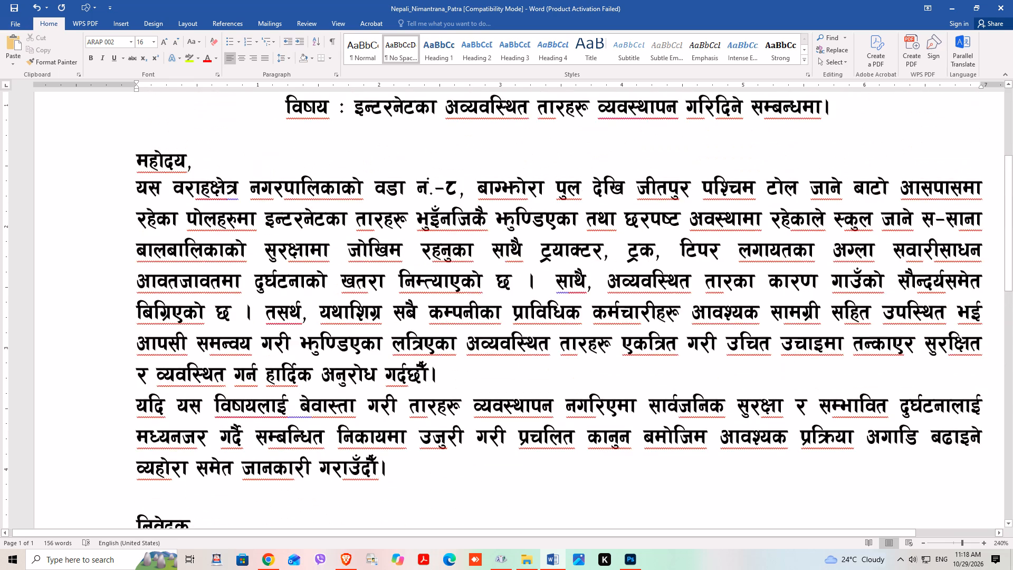
pyautogui.keyDown('alt'); pyautogui.scroll(-5, 332, 402); pyautogui.keyUp('alt')
pyautogui.click(362, 381)
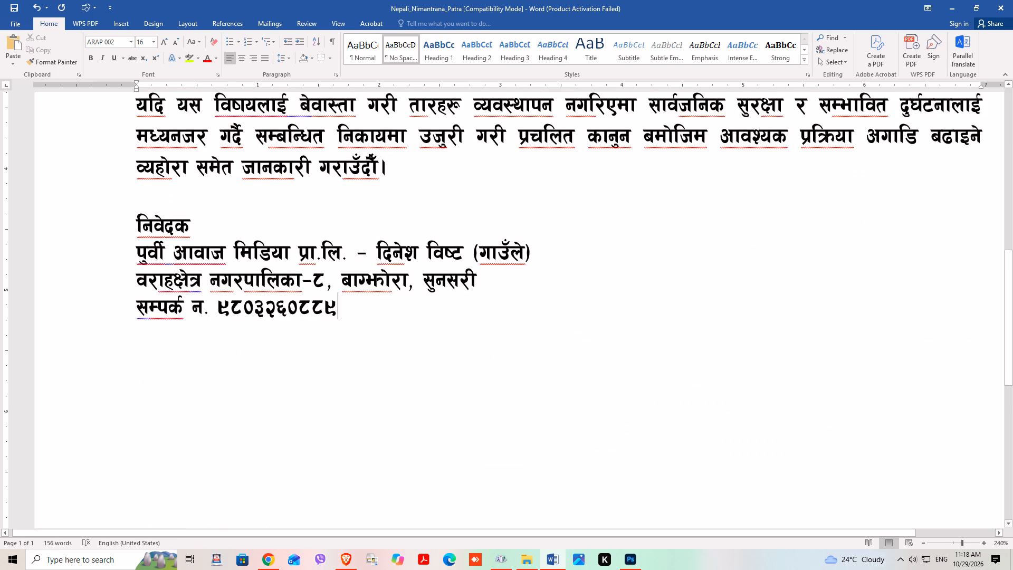
pyautogui.keyDown('ctrl'); pyautogui.scroll(-8, 362, 381); pyautogui.keyUp('ctrl')
pyautogui.scroll(9, 511, 371)
pyautogui.keyDown('ctrl'); pyautogui.scroll(-2, 508, 373); pyautogui.keyUp('ctrl')
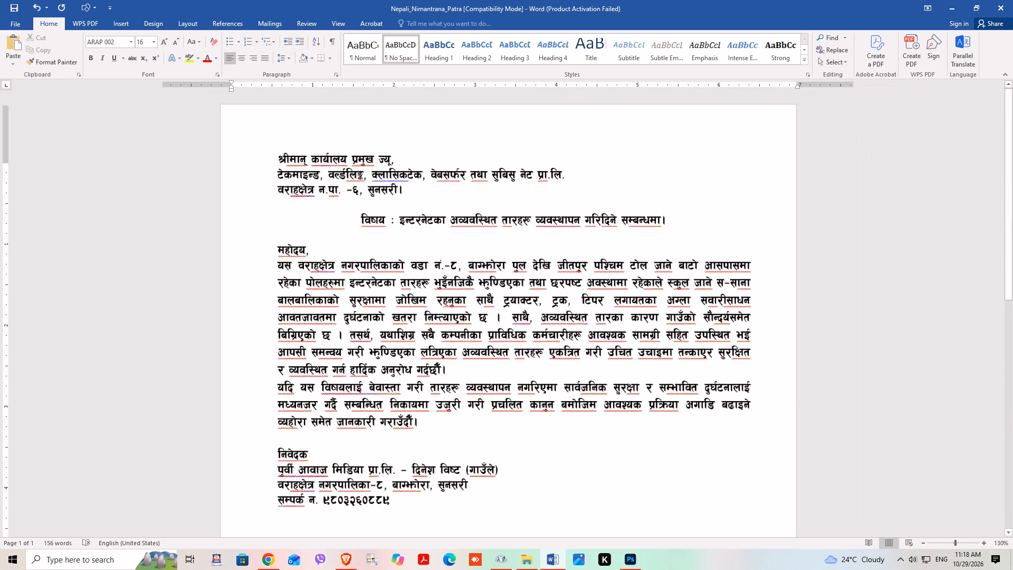
pyautogui.keyDown('ctrl'); pyautogui.scroll(-2, 508, 373); pyautogui.keyUp('ctrl')
pyautogui.scroll(-11, 505, 373)
pyautogui.scroll(3, 773, 303)
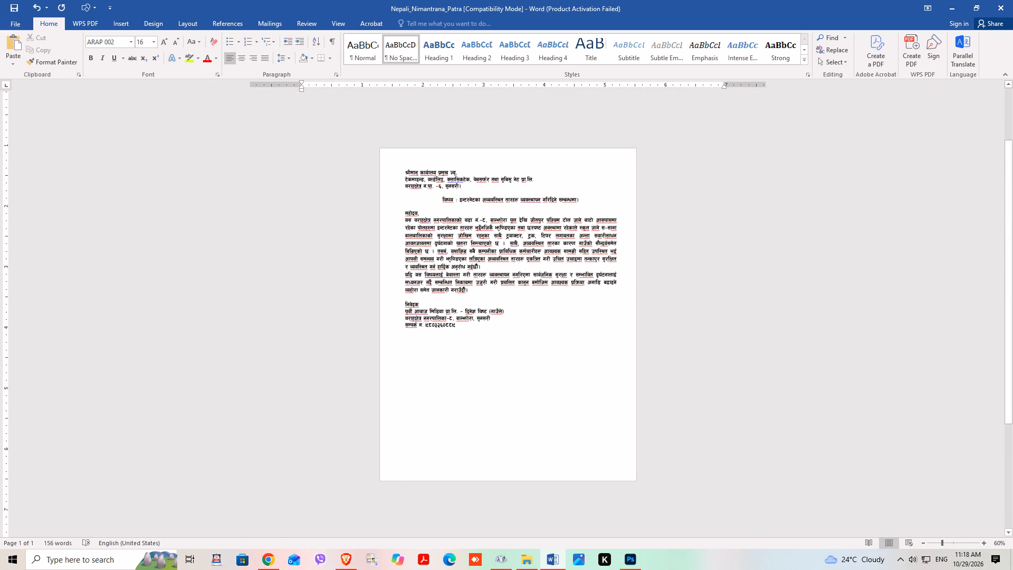
pyautogui.scroll(1, 773, 303)
pyautogui.scroll(5, 775, 208)
pyautogui.scroll(5, 725, 158)
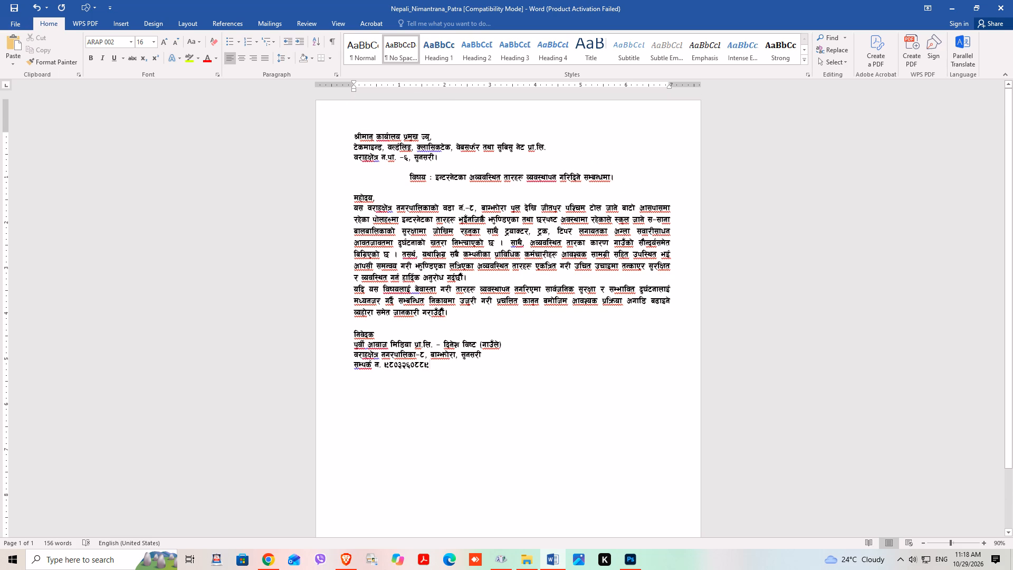
# Set the line spacing of the entire letter, from the addressee to the contact line, to 1.5.
pyautogui.moveTo(448, 373); pyautogui.dragTo(323, 137)
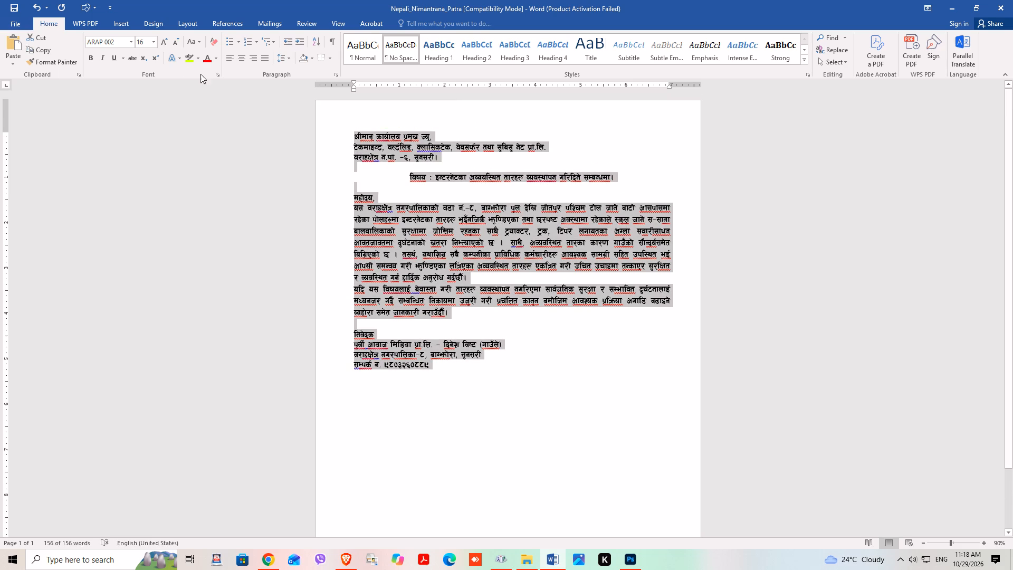
pyautogui.click(282, 54)
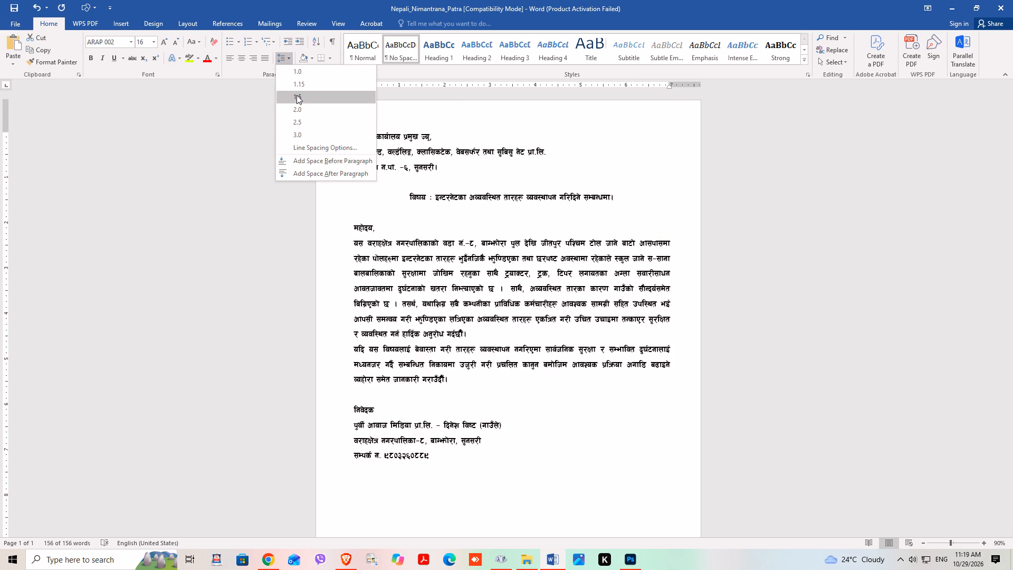
pyautogui.click(297, 95)
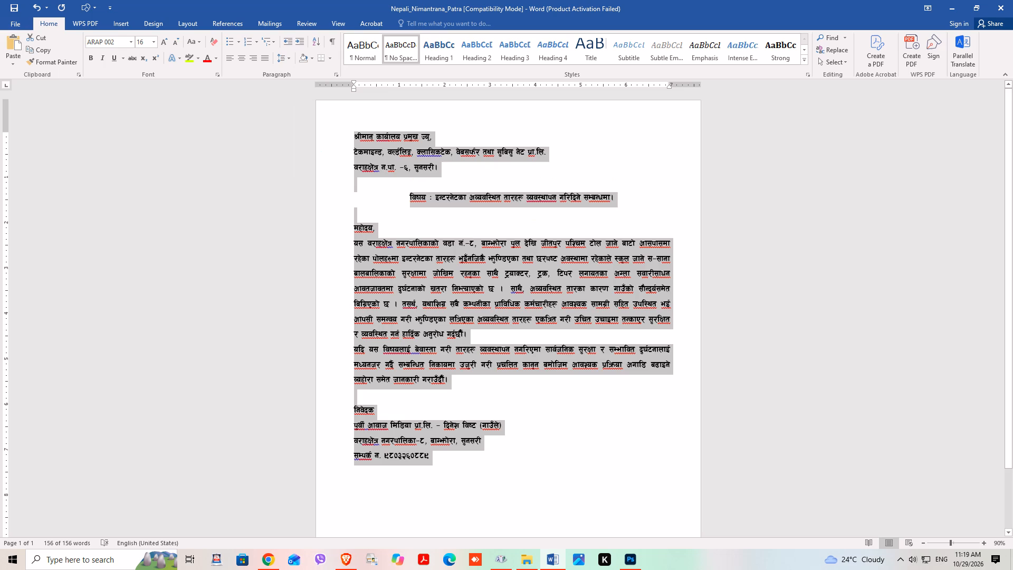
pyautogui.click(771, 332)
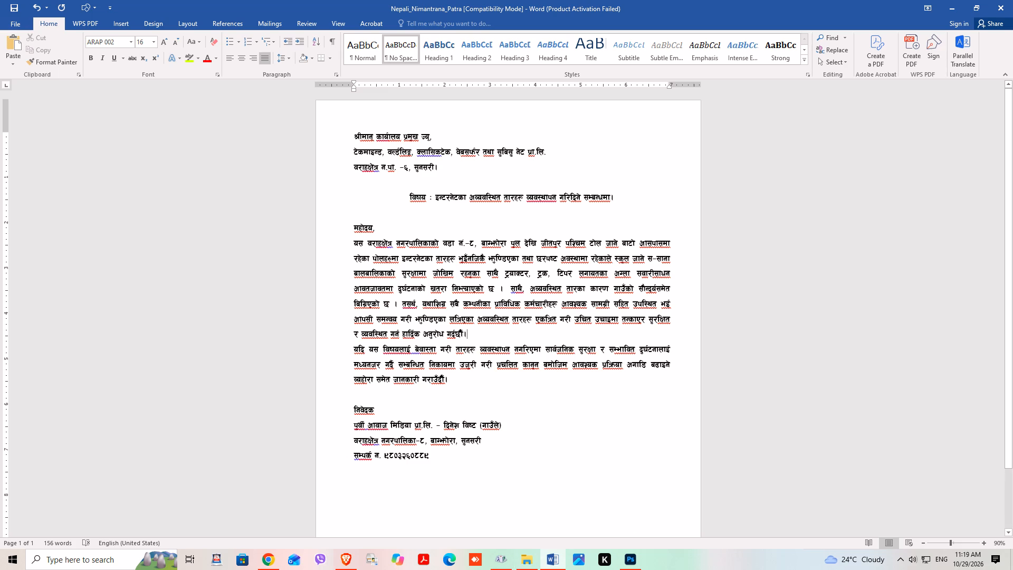
# Switch to Photoshop and create a new blank document from the recent 4 x 6 in at 300 ppi preset.
pyautogui.click(635, 560)
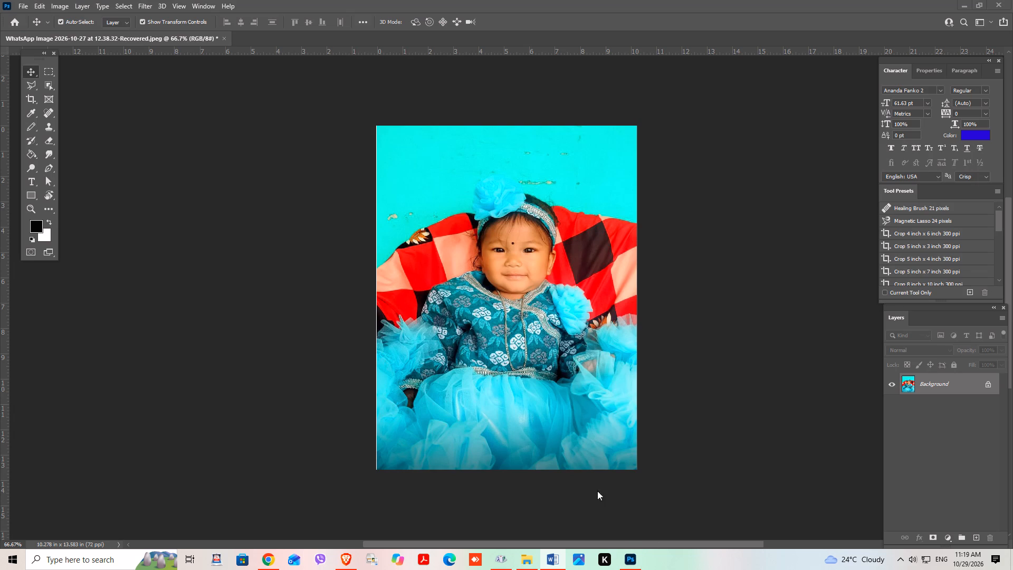
pyautogui.hotkey('ctrl', 'n')
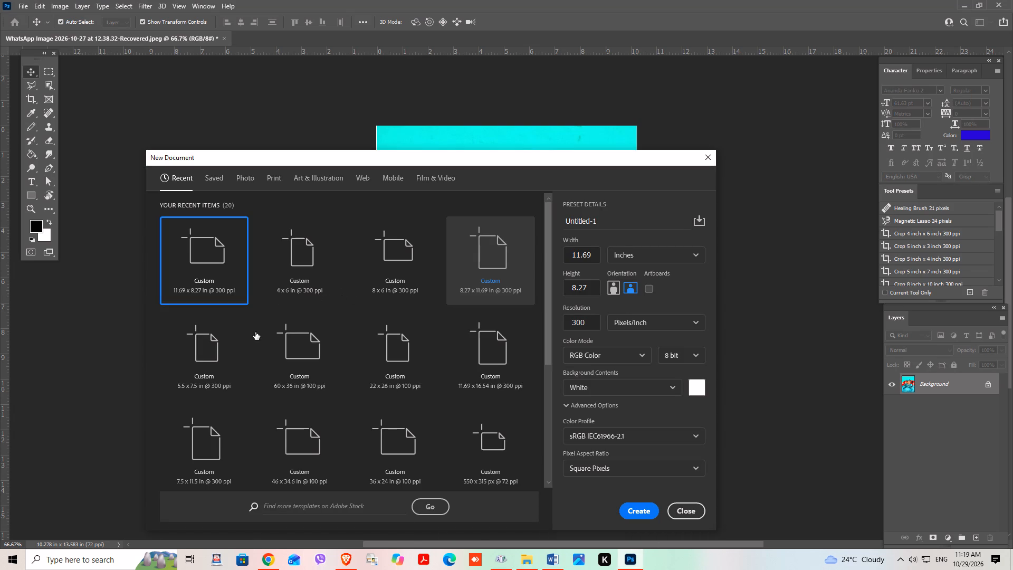
pyautogui.click(299, 255)
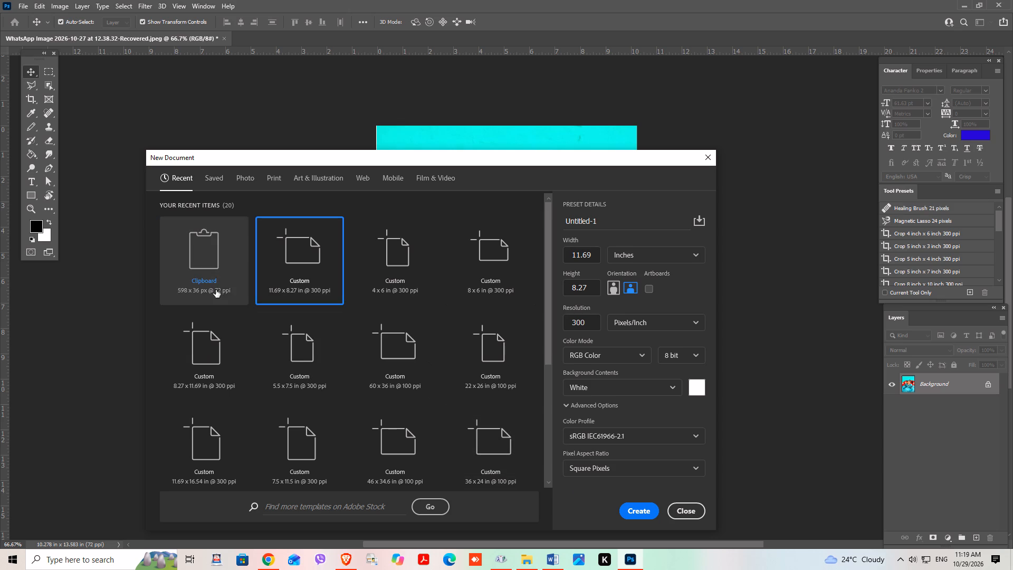
pyautogui.click(399, 268)
pyautogui.click(635, 510)
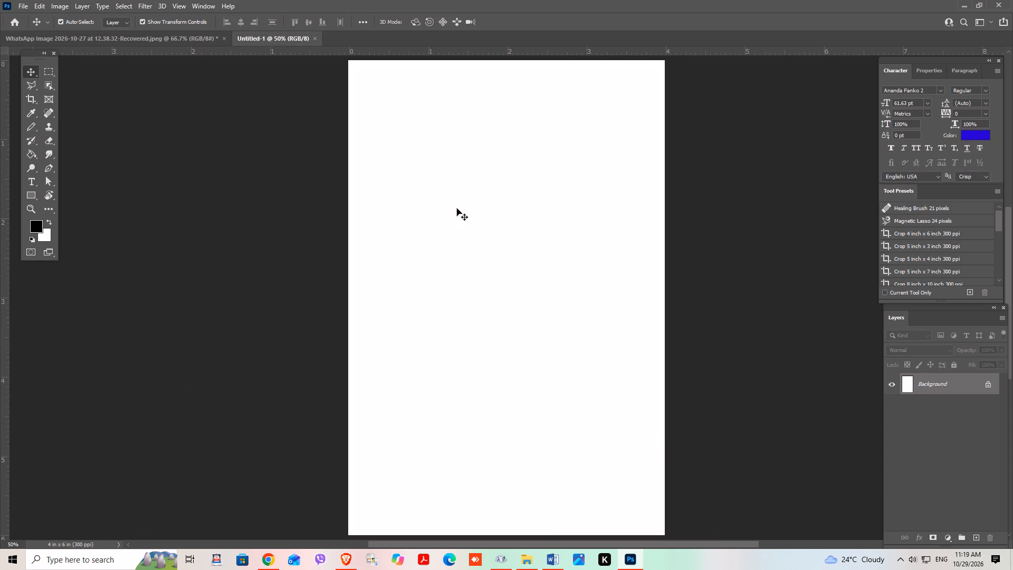
# Switch to File Explorer and bring up the camera folder on the Desktop to find a photo for the blank document.
pyautogui.scroll(4, 510, 273)
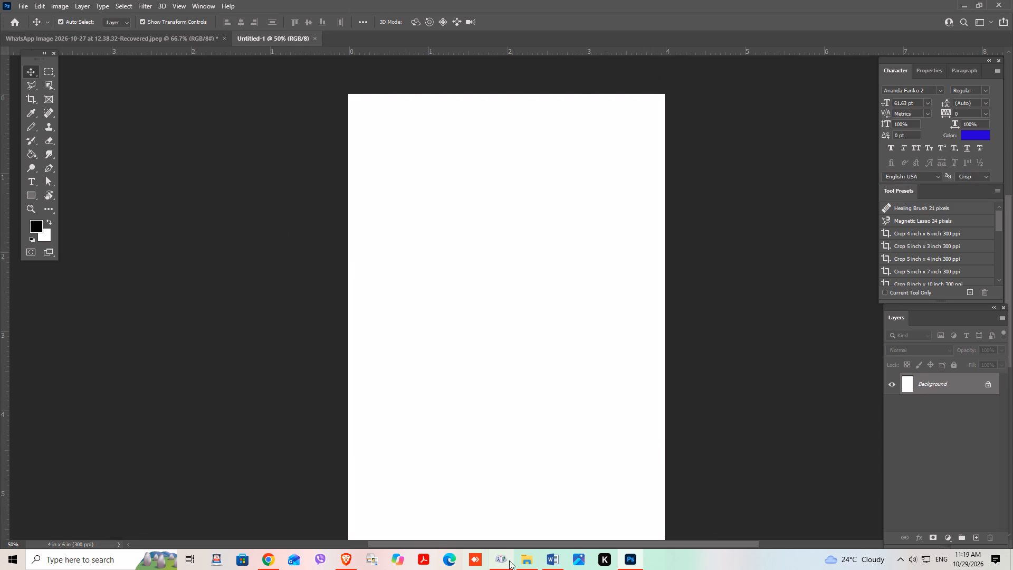
pyautogui.click(527, 558)
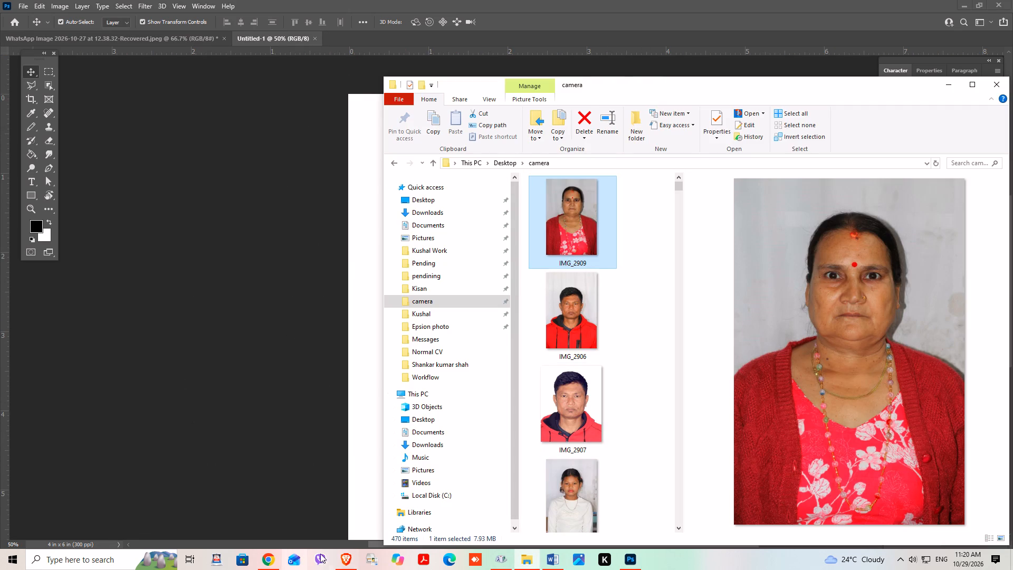